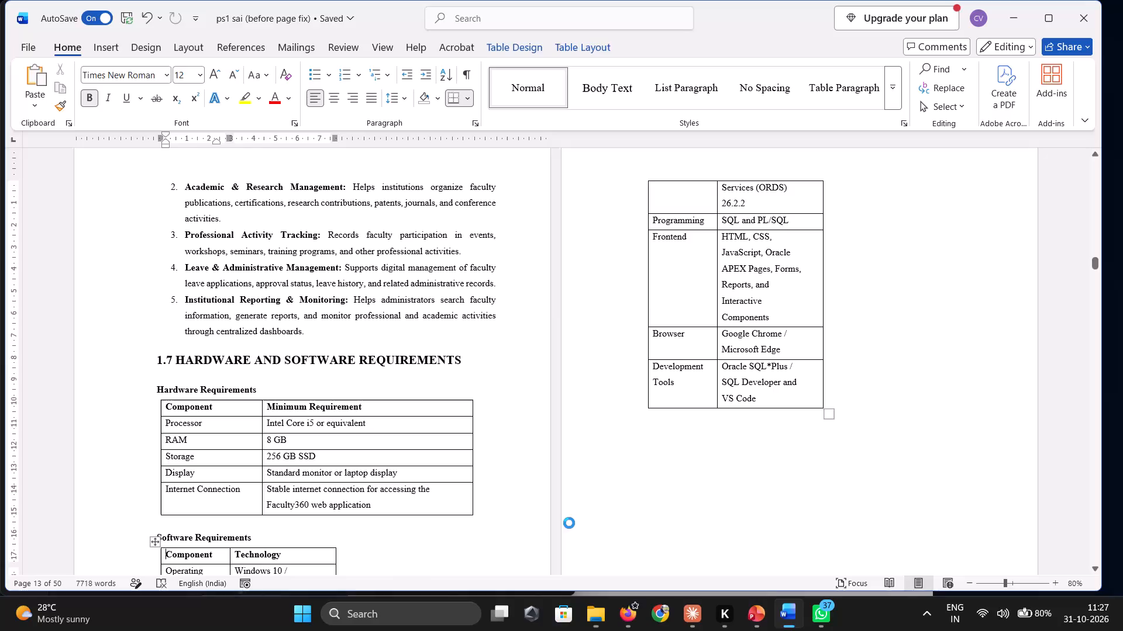
Look through the front matter of the ps1 sai report, from the certificate and acknowledgement pages to the list of figures.
scroll(569, 414, "down", 2)
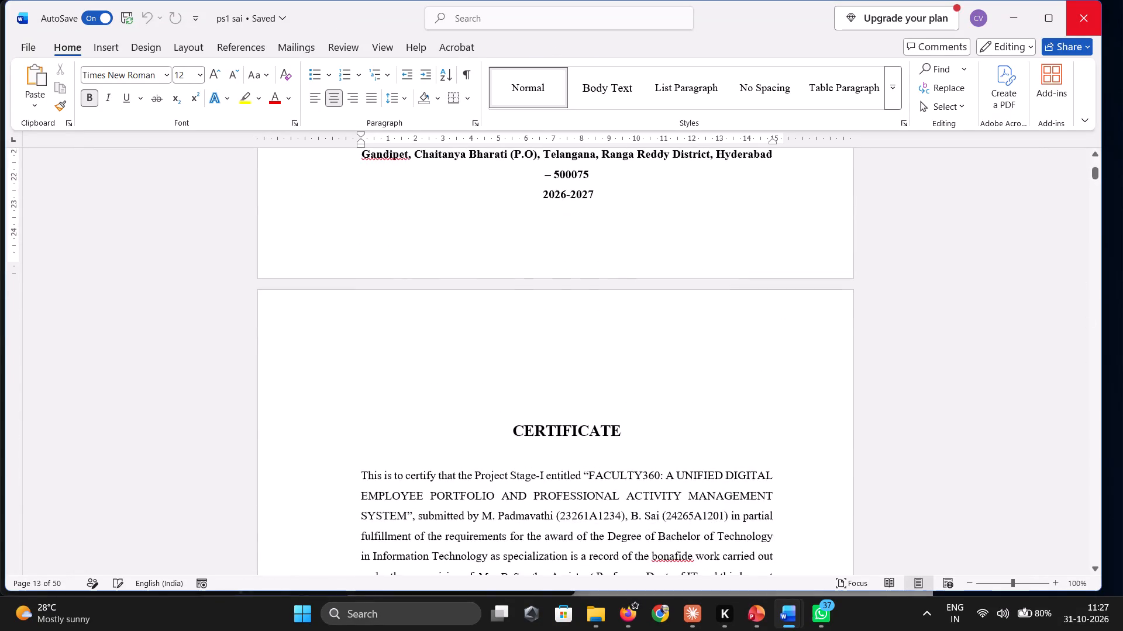
scroll(569, 414, "down", 6)
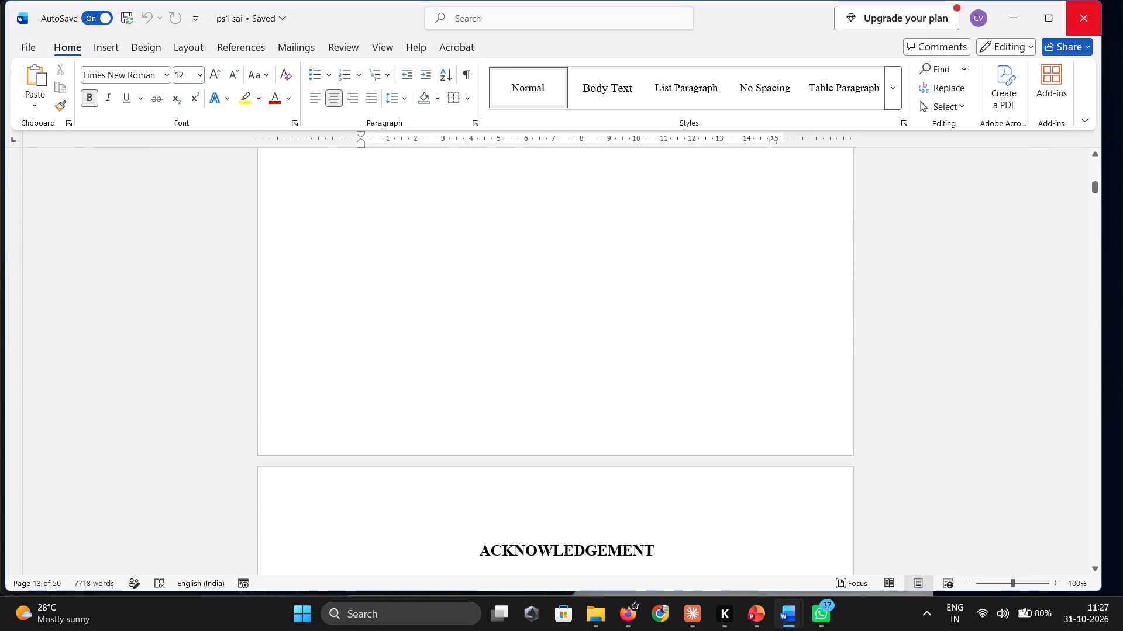
scroll(569, 414, "up", 2)
scroll(569, 414, "down", 2)
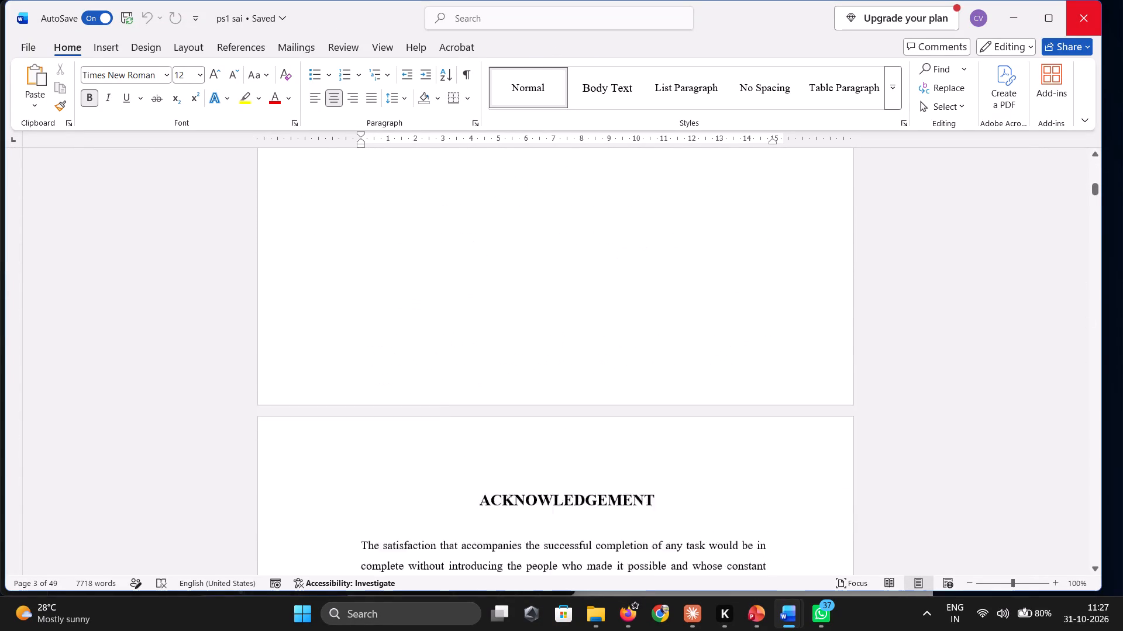
scroll(569, 414, "down", 7)
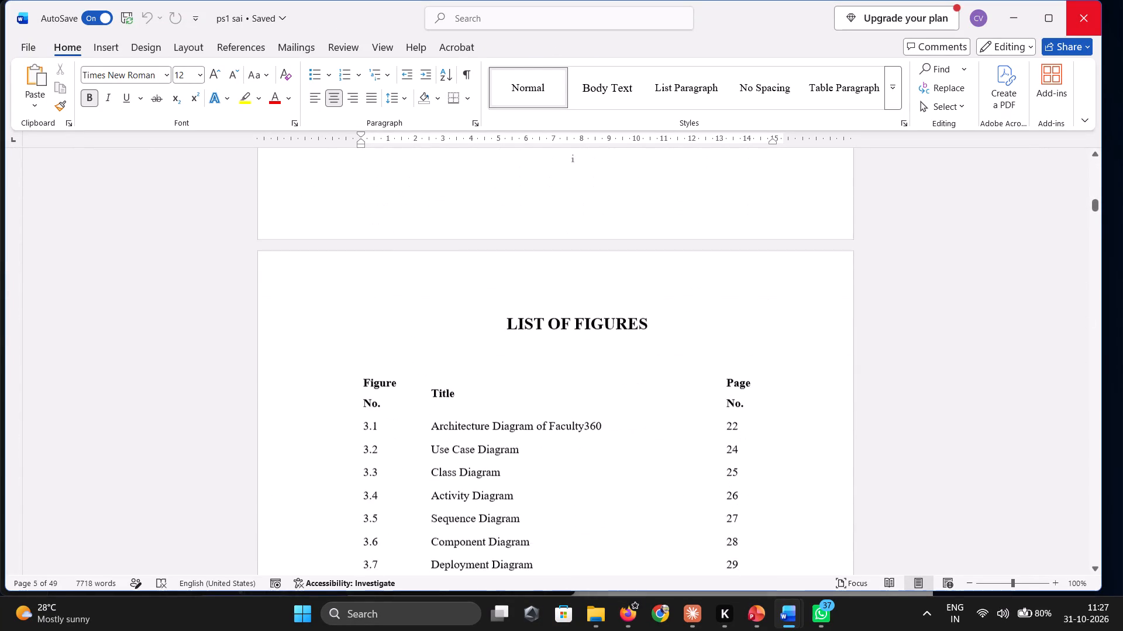
Examine the chapter titles and page numbers in the table of contents, along with the neighbouring list of figures.
scroll(569, 414, "down", 5)
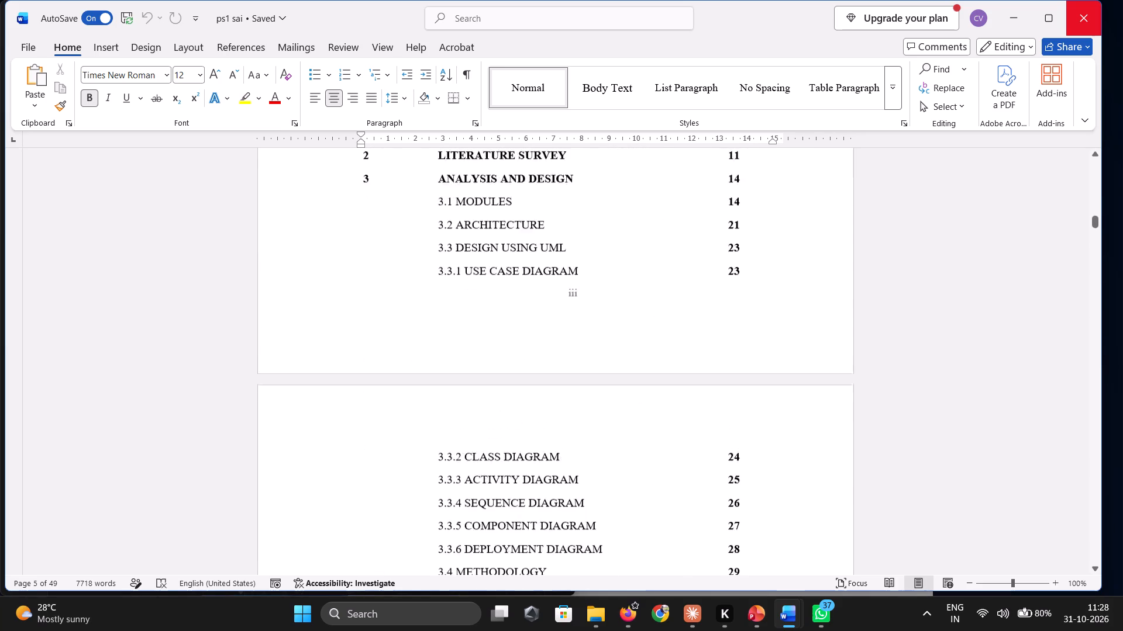
scroll(569, 414, "down", 1)
scroll(569, 414, "up", 3)
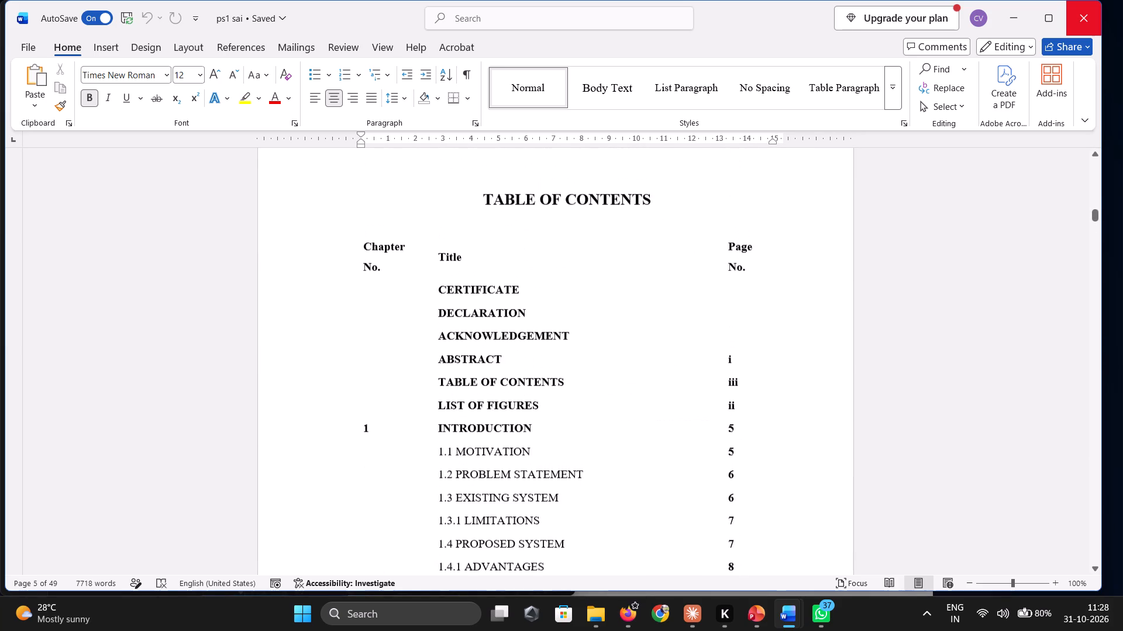
scroll(569, 414, "up", 2)
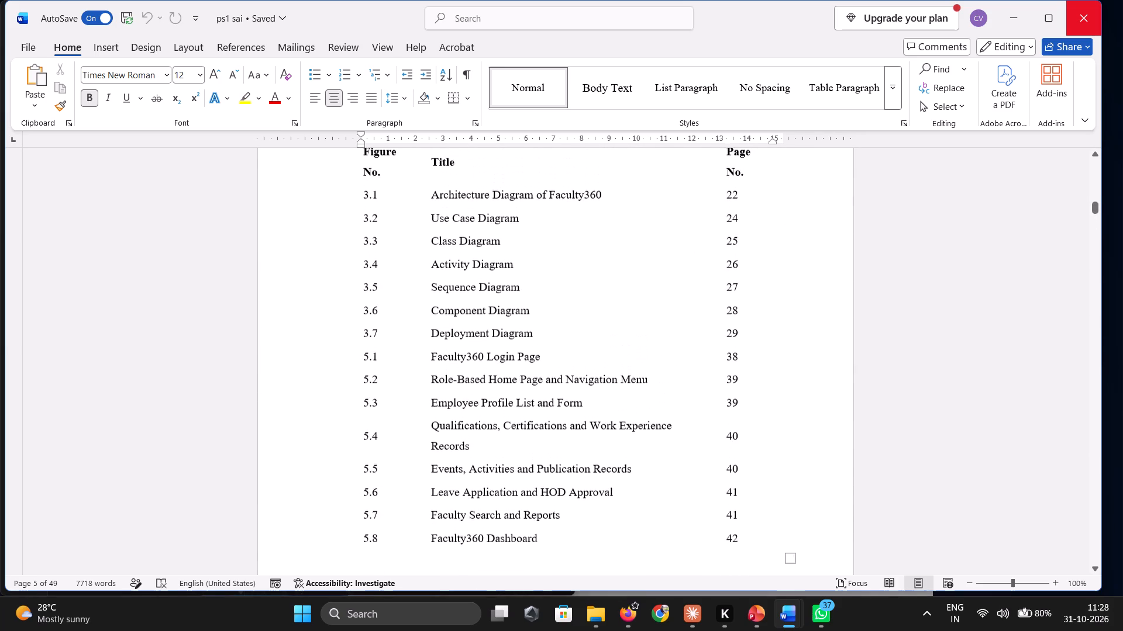
scroll(567, 388, "down", 2)
scroll(567, 388, "up", 1)
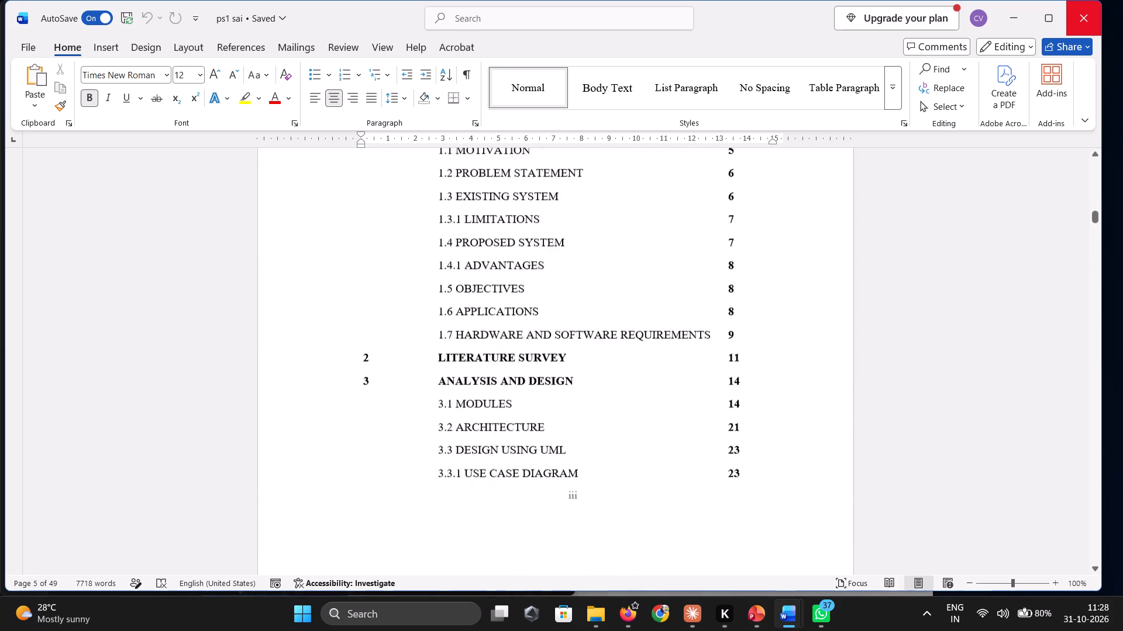
scroll(567, 388, "up", 1)
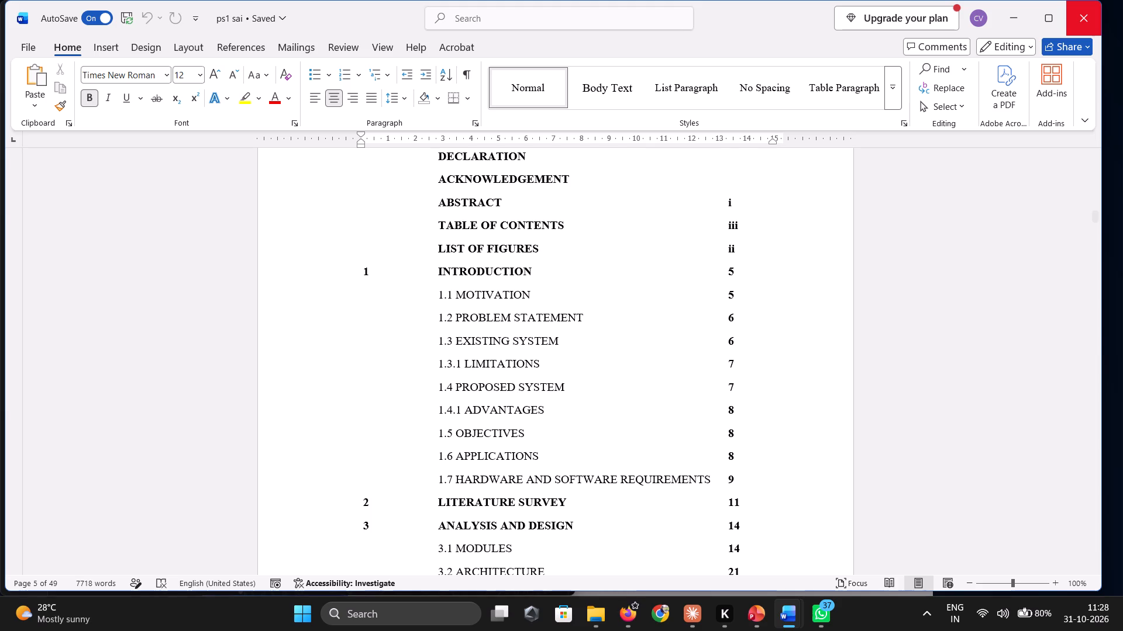
scroll(737, 197, "up", 1)
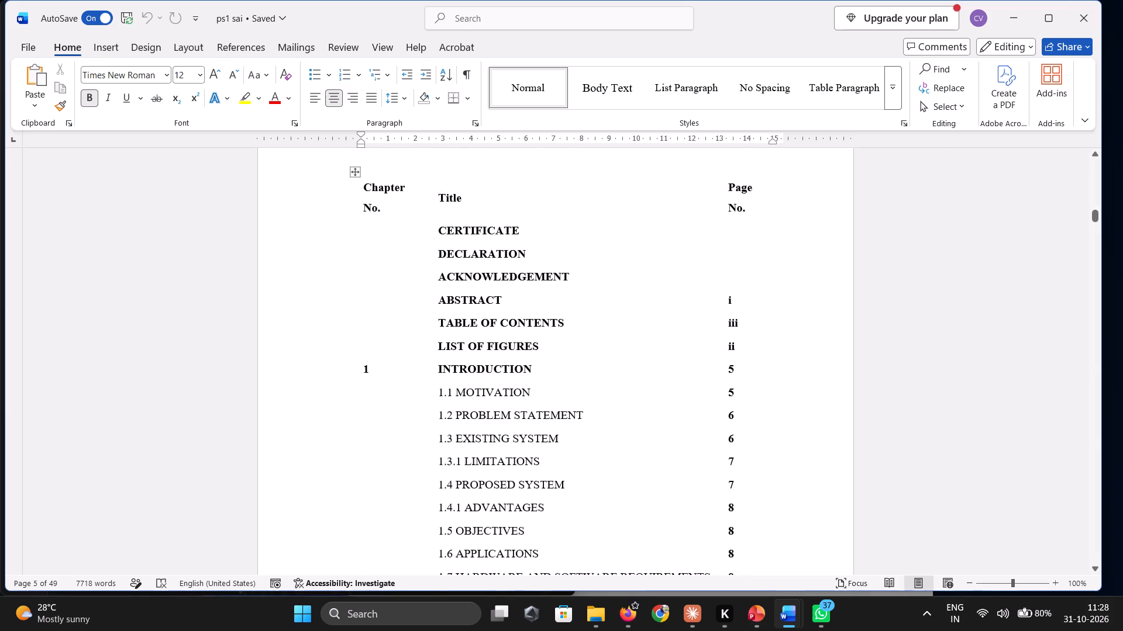
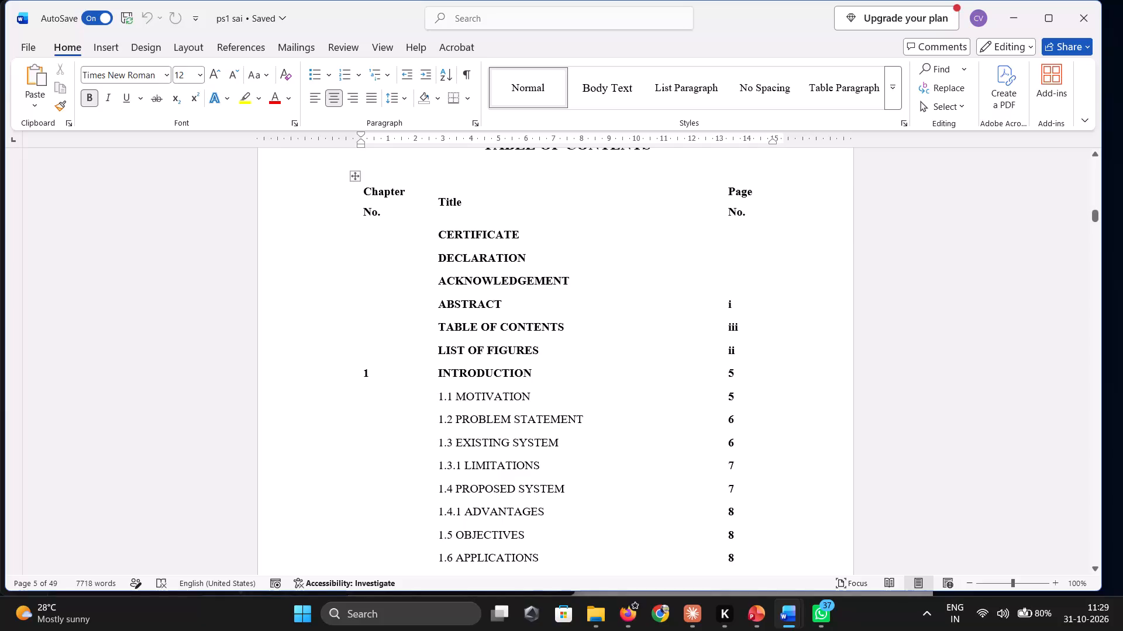
Select the LIST OF FIGURES entry together with its page number in the table of contents.
scroll(619, 331, "down", 1)
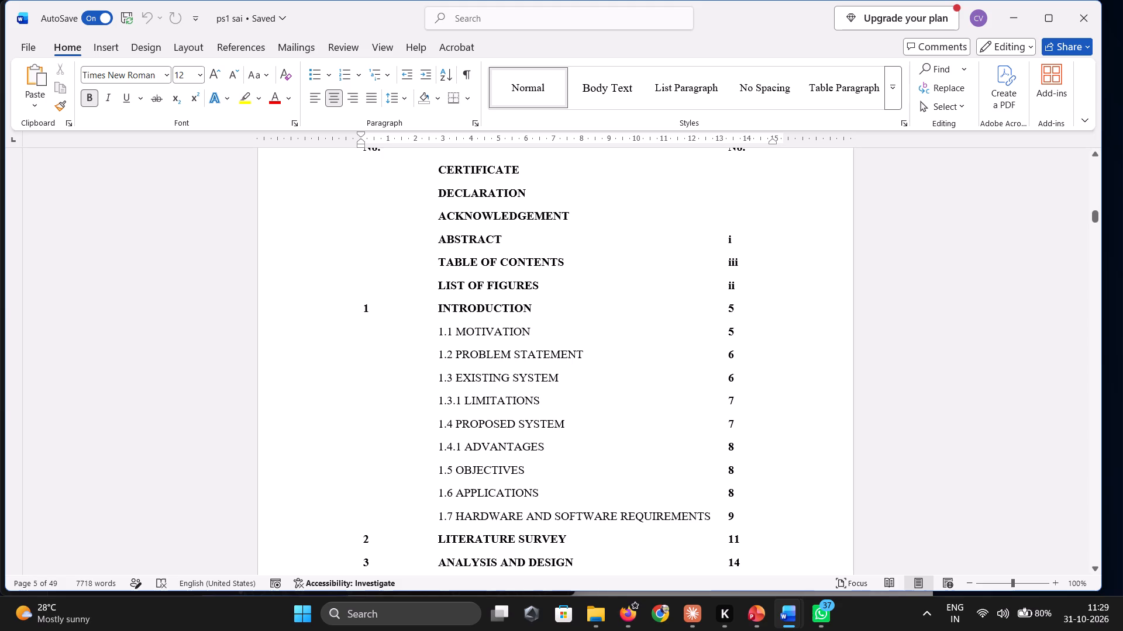
left_click_drag(738, 287, 538, 286)
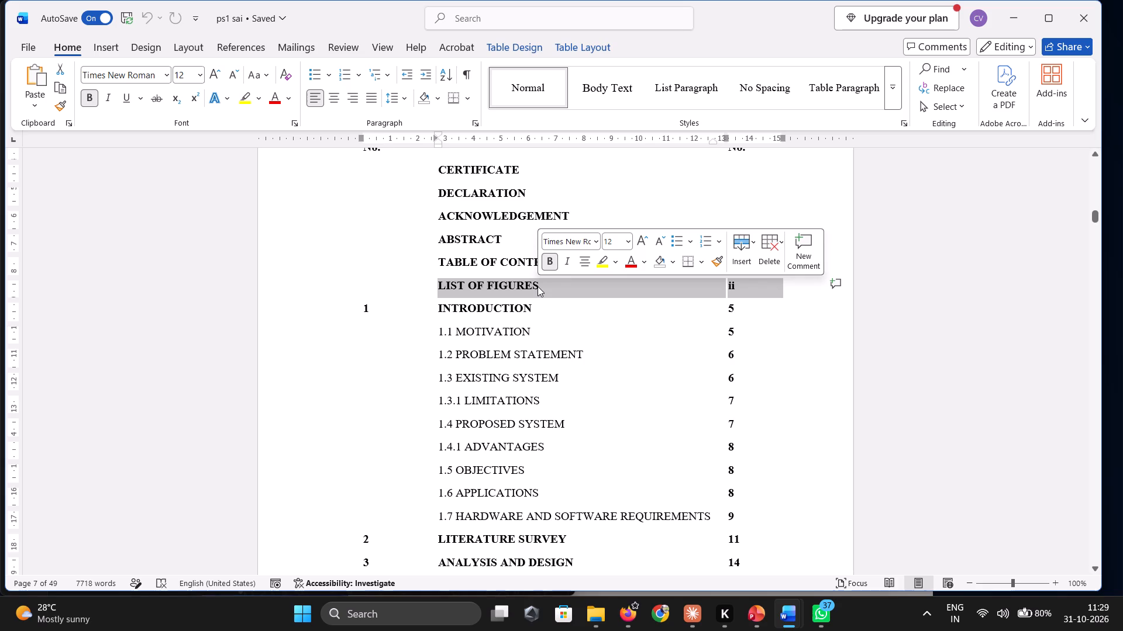
Examine the order of the report's front matter pages, from the title page and acknowledgement through the abstract, list of figures and table of contents.
scroll(630, 317, "down", 1)
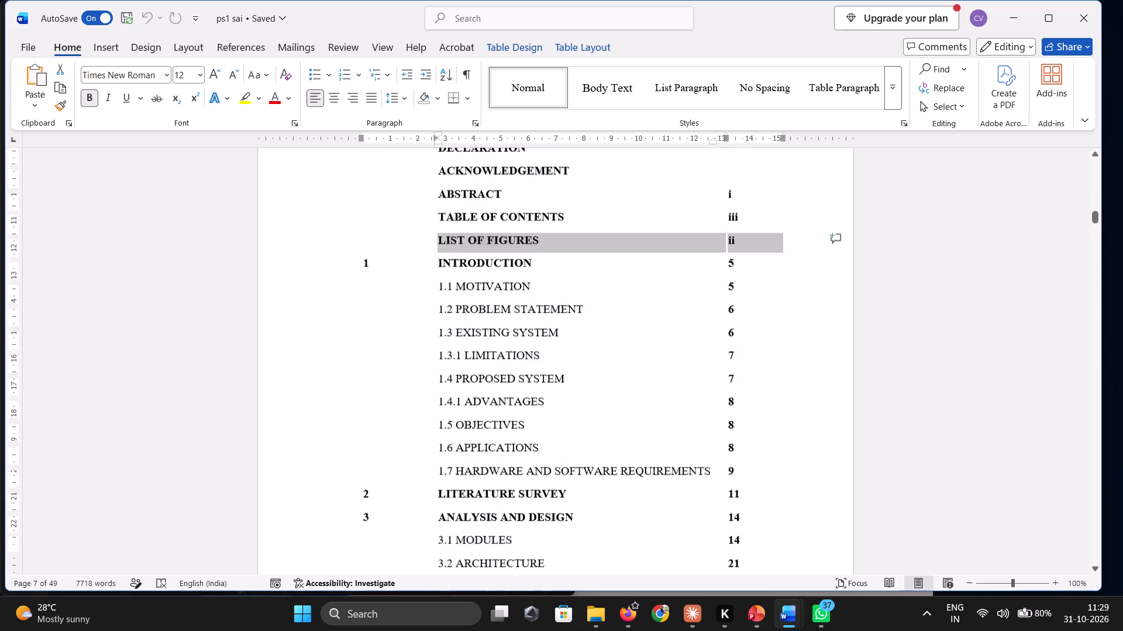
scroll(630, 317, "down", 5)
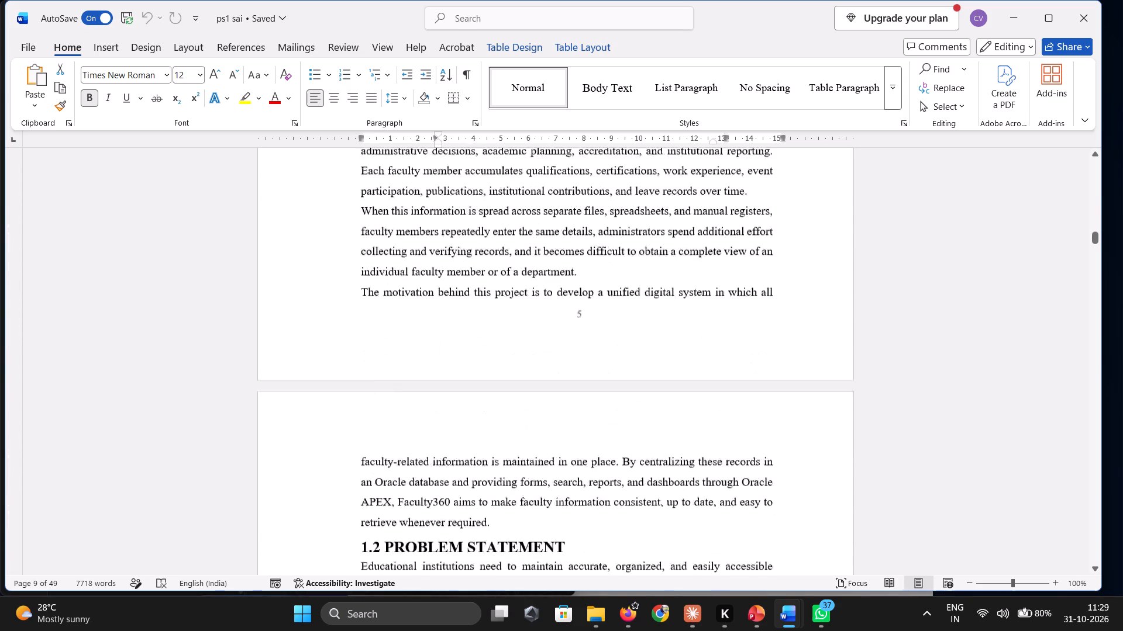
scroll(630, 317, "down", 1)
scroll(630, 317, "up", 14)
scroll(630, 317, "down", 1)
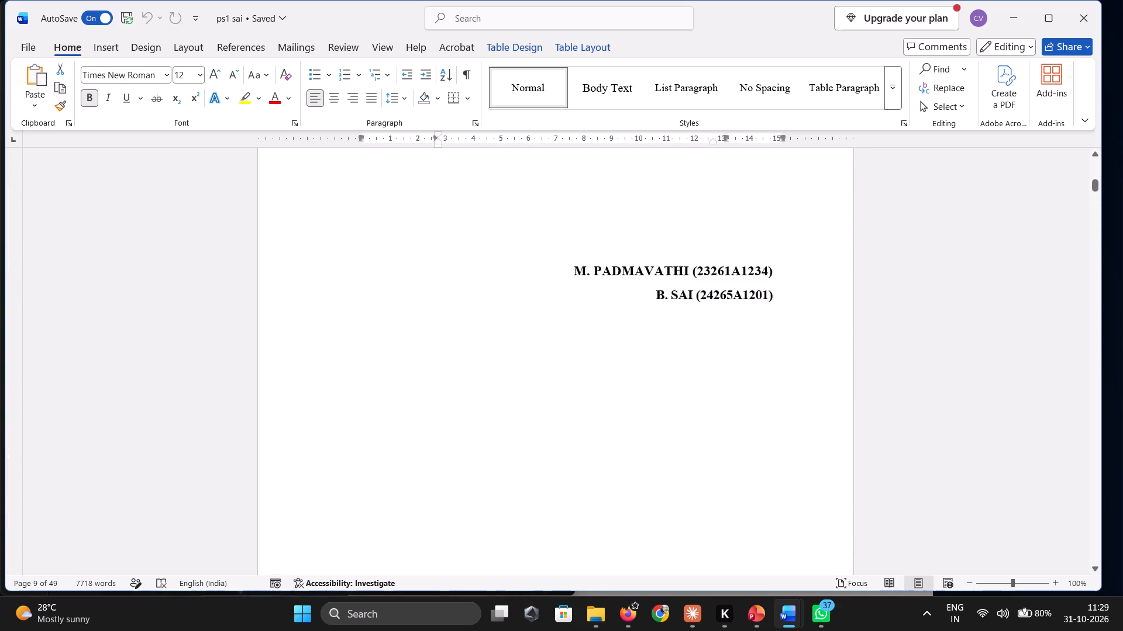
scroll(630, 317, "down", 2)
scroll(630, 317, "up", 10)
scroll(630, 317, "down", 1)
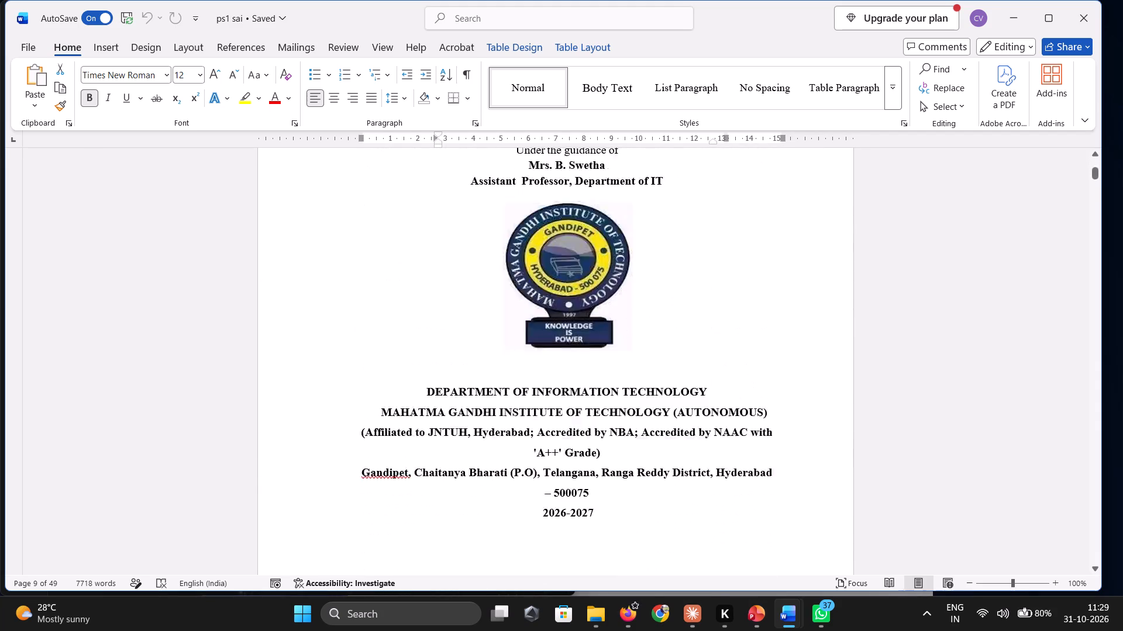
scroll(630, 317, "down", 6)
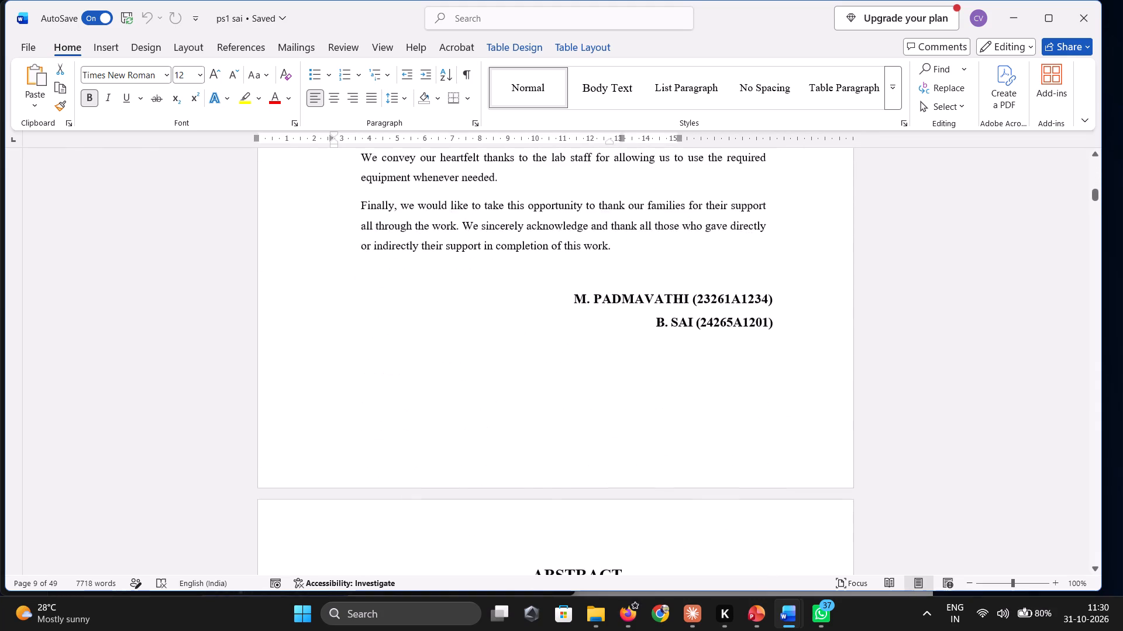
scroll(630, 317, "down", 3)
scroll(630, 317, "up", 3)
scroll(630, 317, "down", 1)
scroll(630, 317, "up", 1)
scroll(630, 317, "down", 3)
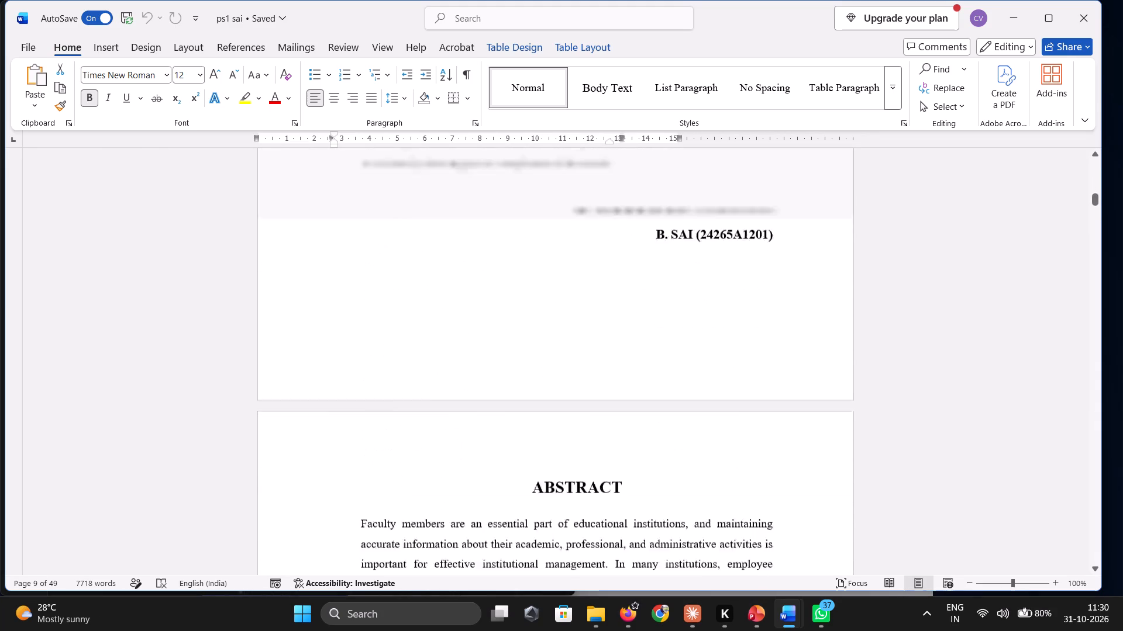
scroll(630, 317, "down", 3)
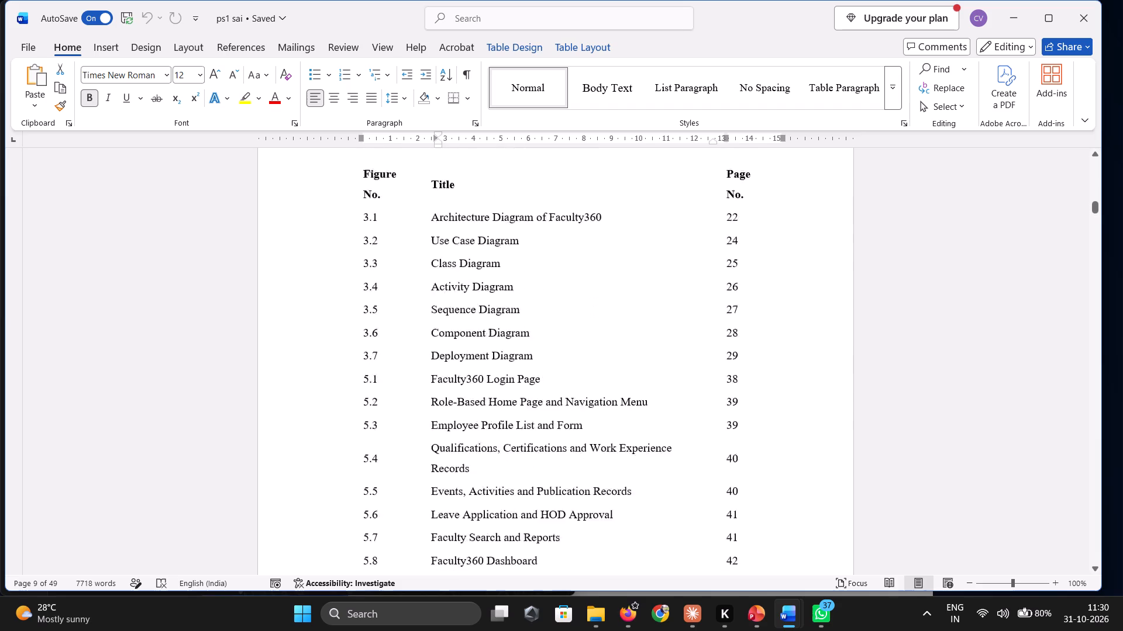
scroll(630, 317, "down", 1)
scroll(630, 317, "up", 1)
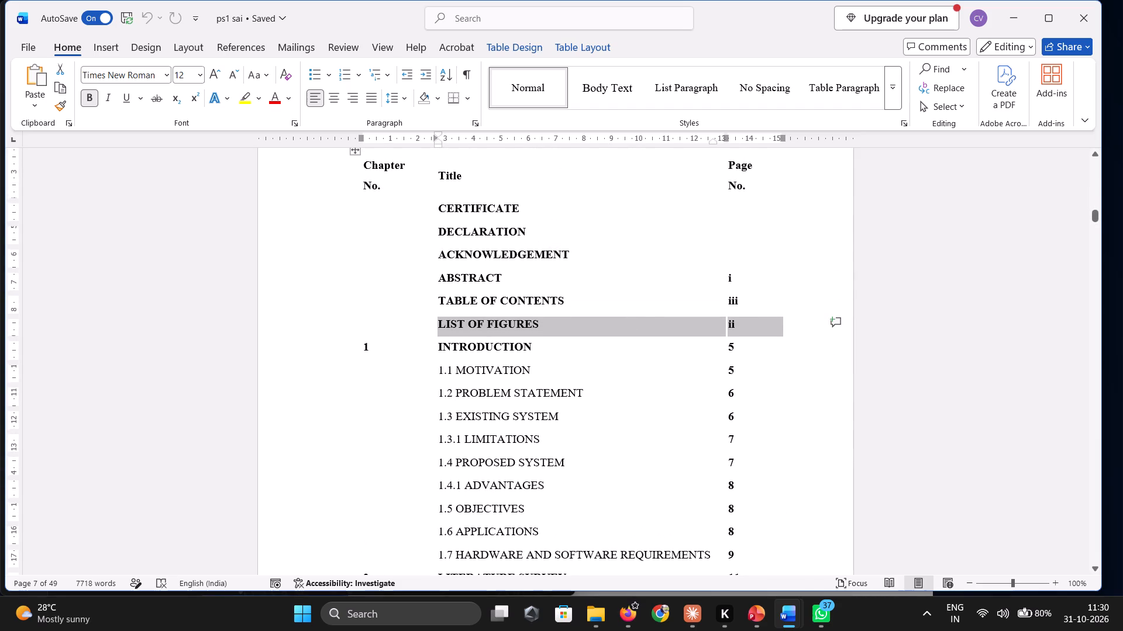
Cut the selected LIST OF FIGURES entry and its page number from the table of contents.
key("ctrl+x")
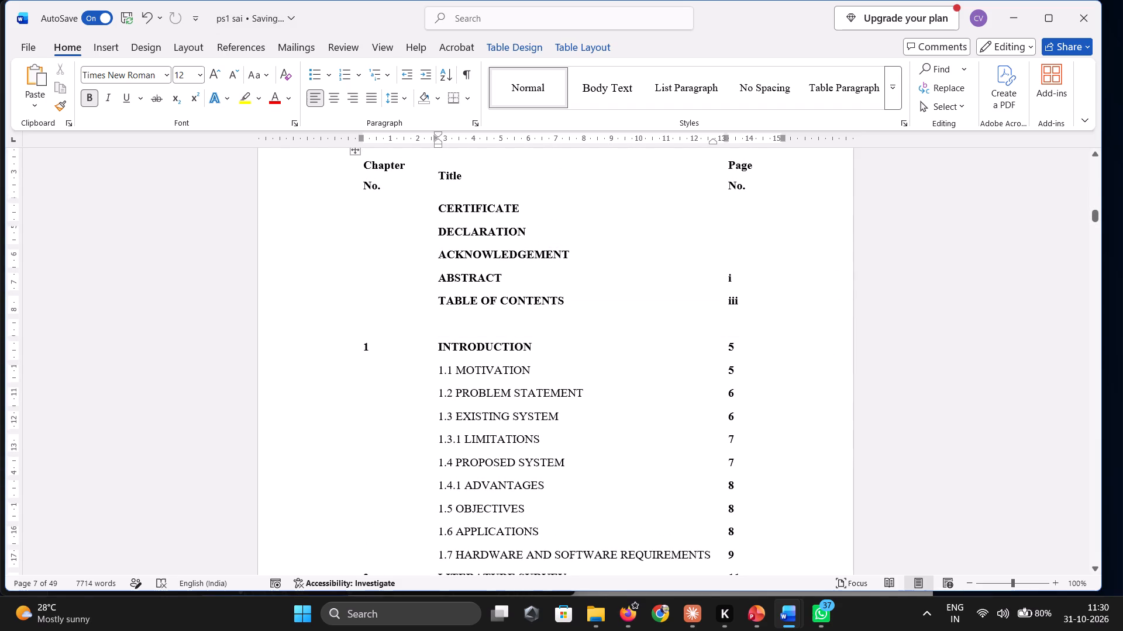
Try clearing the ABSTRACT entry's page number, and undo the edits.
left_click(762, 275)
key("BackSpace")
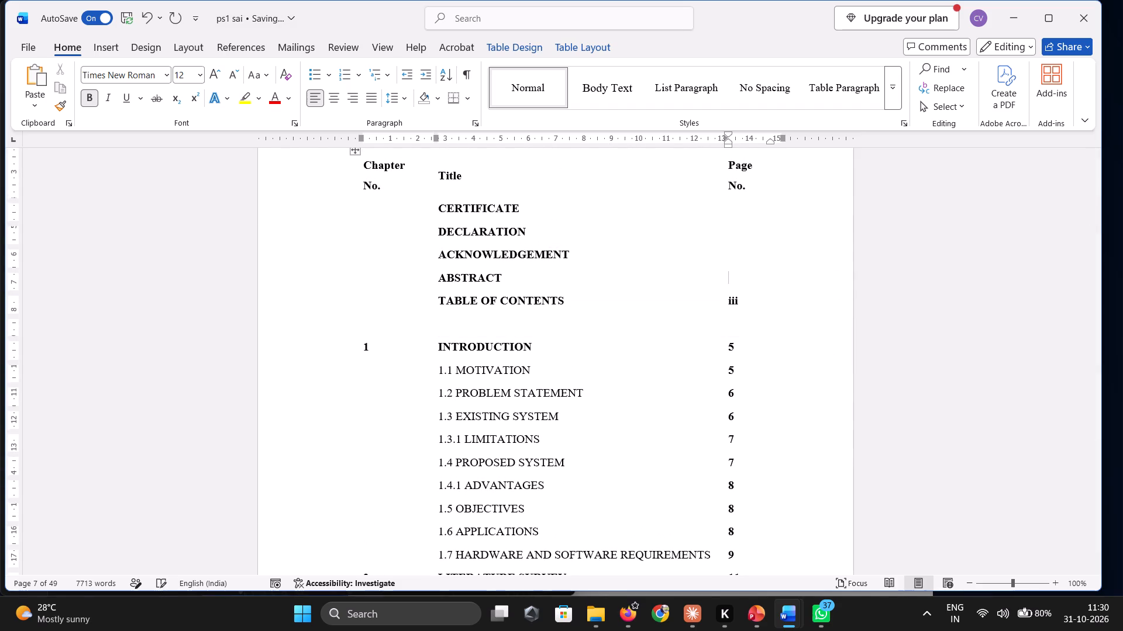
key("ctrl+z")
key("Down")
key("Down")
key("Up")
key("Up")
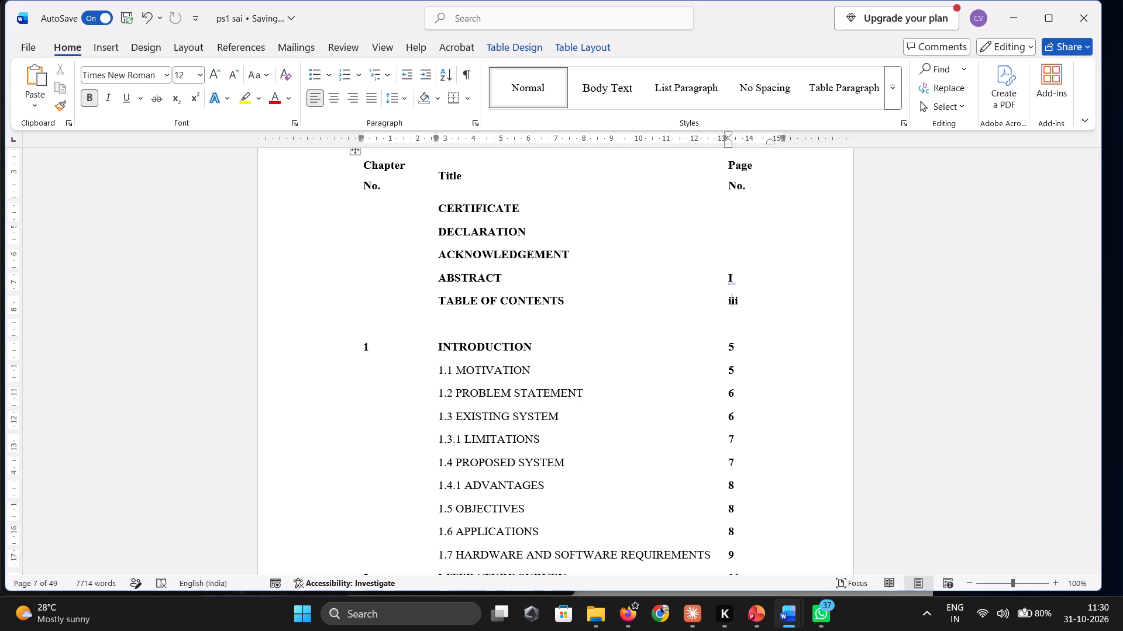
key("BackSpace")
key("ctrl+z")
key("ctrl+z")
Add a line beneath the ABSTRACT entry's page number and try pasting the cut LIST OF FIGURES entry there, undoing the paste.
left_click(740, 275)
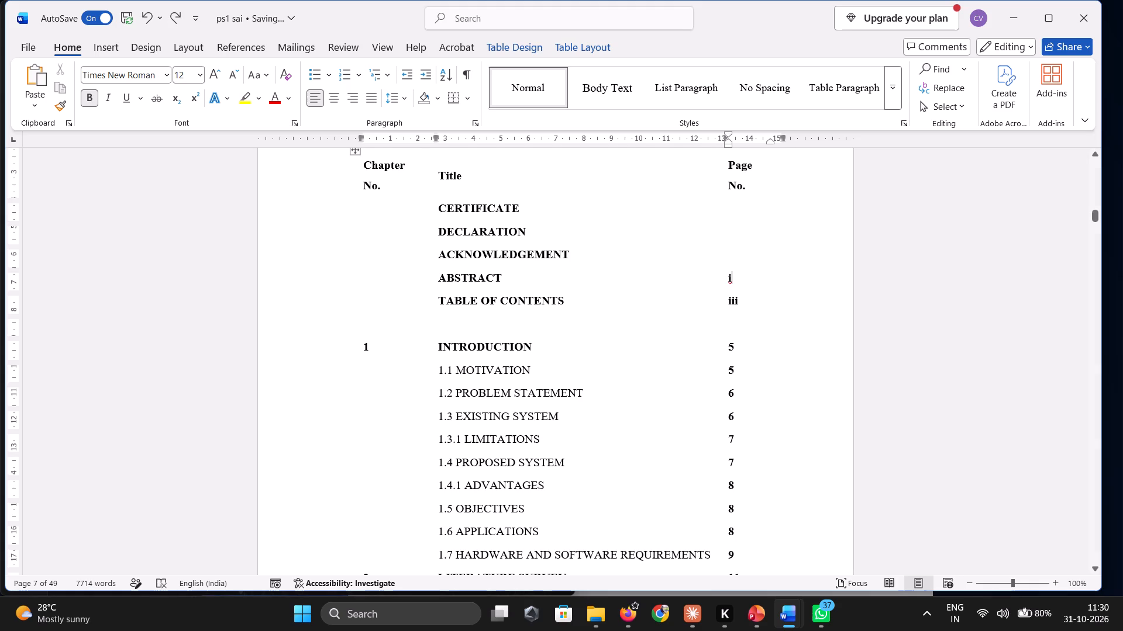
key("Return")
key("ctrl+v")
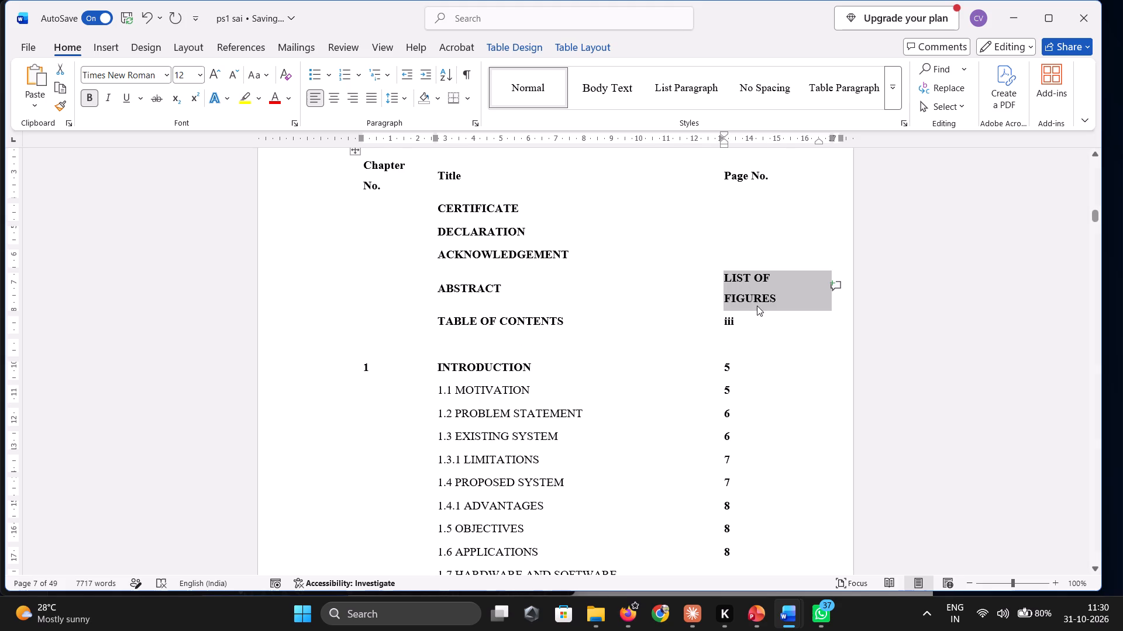
key("ctrl+z")
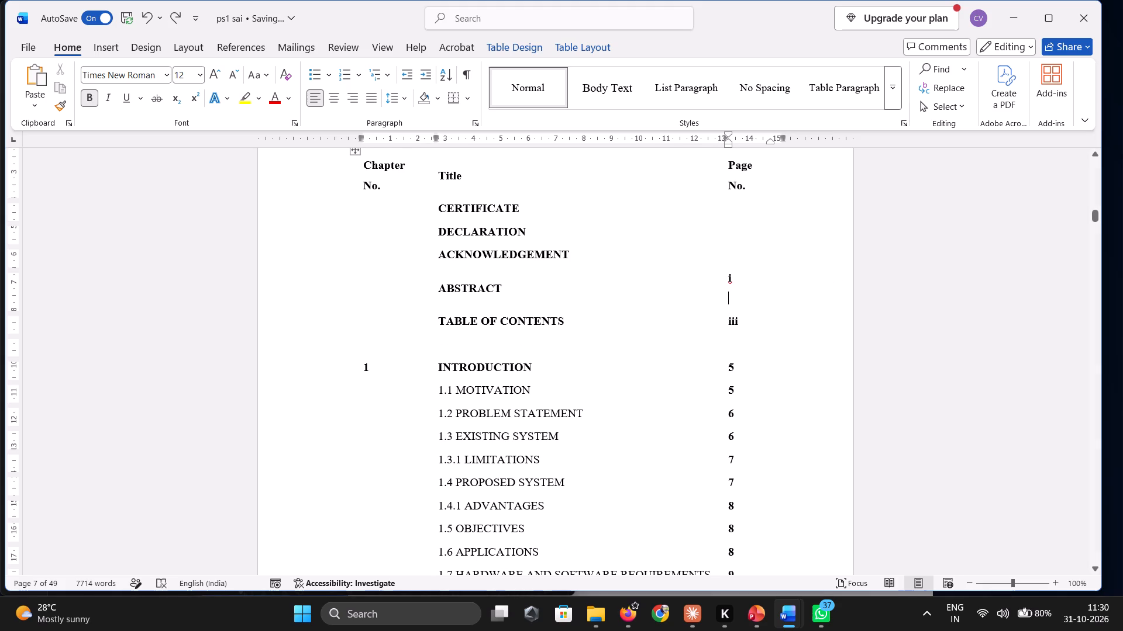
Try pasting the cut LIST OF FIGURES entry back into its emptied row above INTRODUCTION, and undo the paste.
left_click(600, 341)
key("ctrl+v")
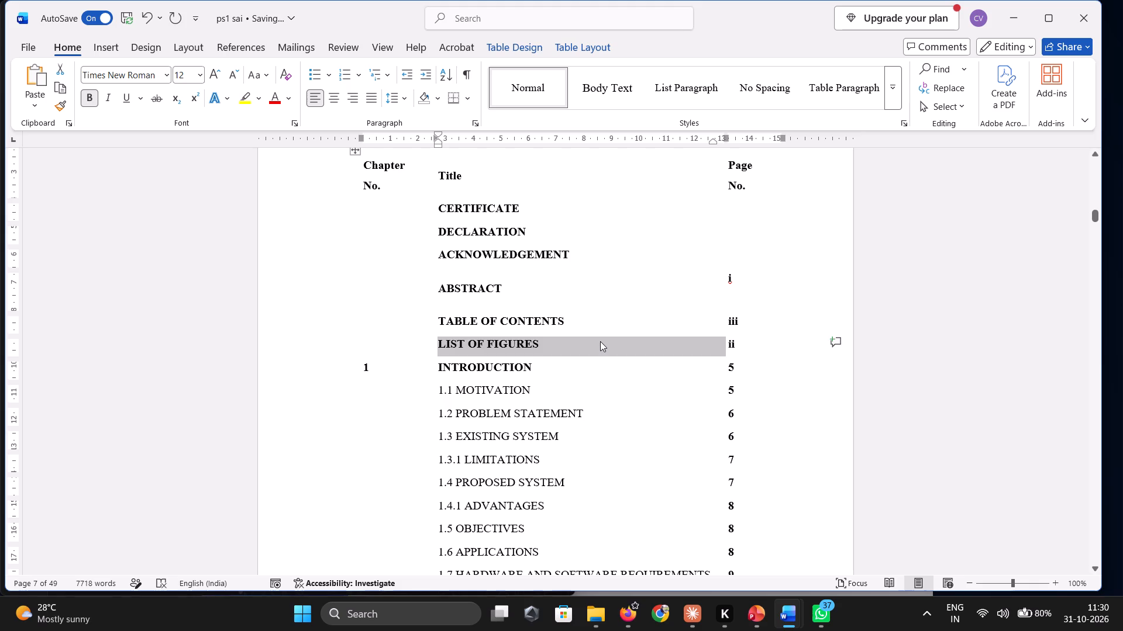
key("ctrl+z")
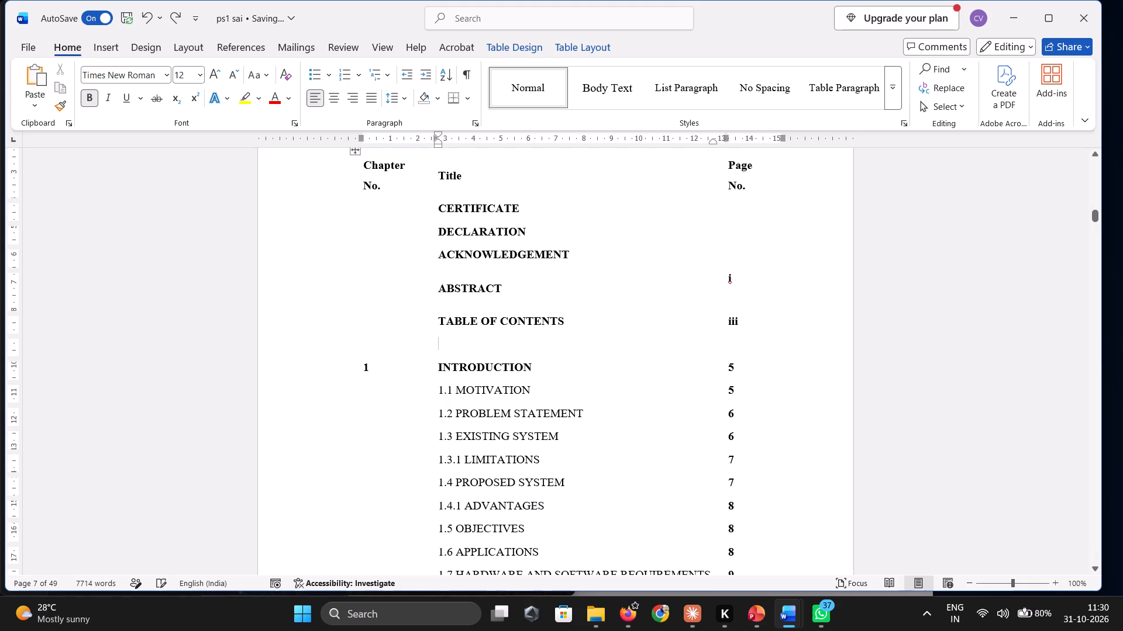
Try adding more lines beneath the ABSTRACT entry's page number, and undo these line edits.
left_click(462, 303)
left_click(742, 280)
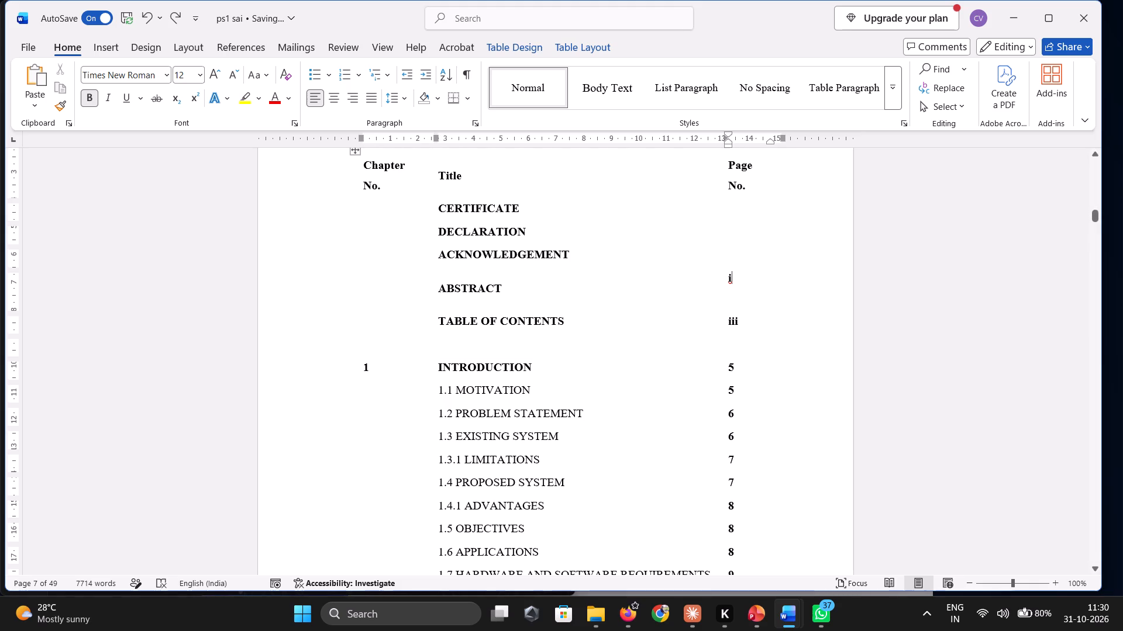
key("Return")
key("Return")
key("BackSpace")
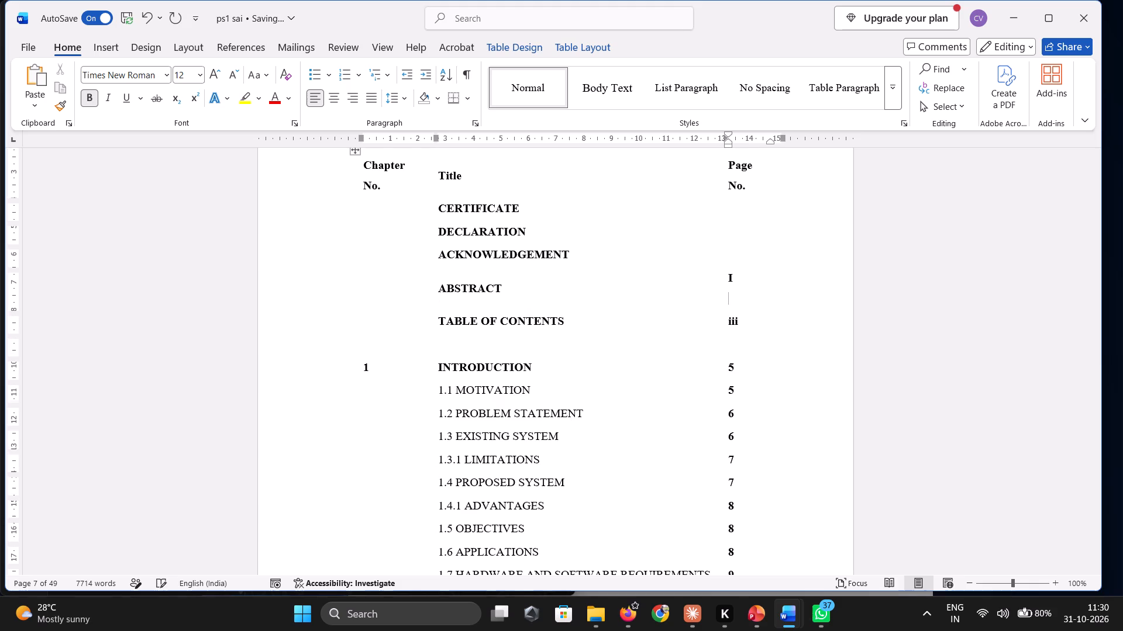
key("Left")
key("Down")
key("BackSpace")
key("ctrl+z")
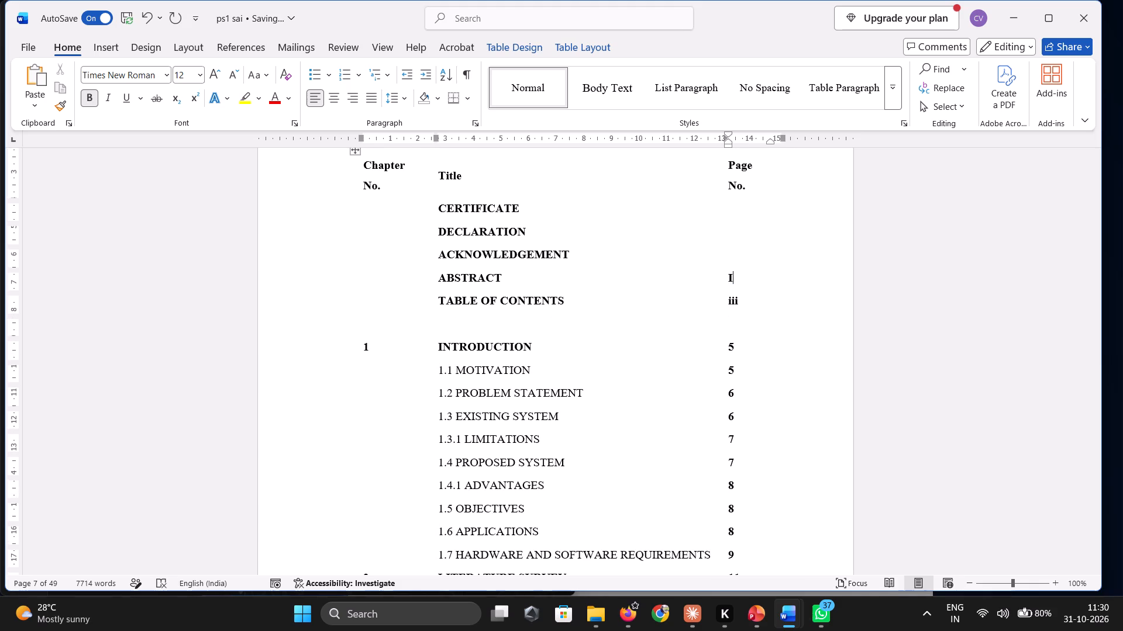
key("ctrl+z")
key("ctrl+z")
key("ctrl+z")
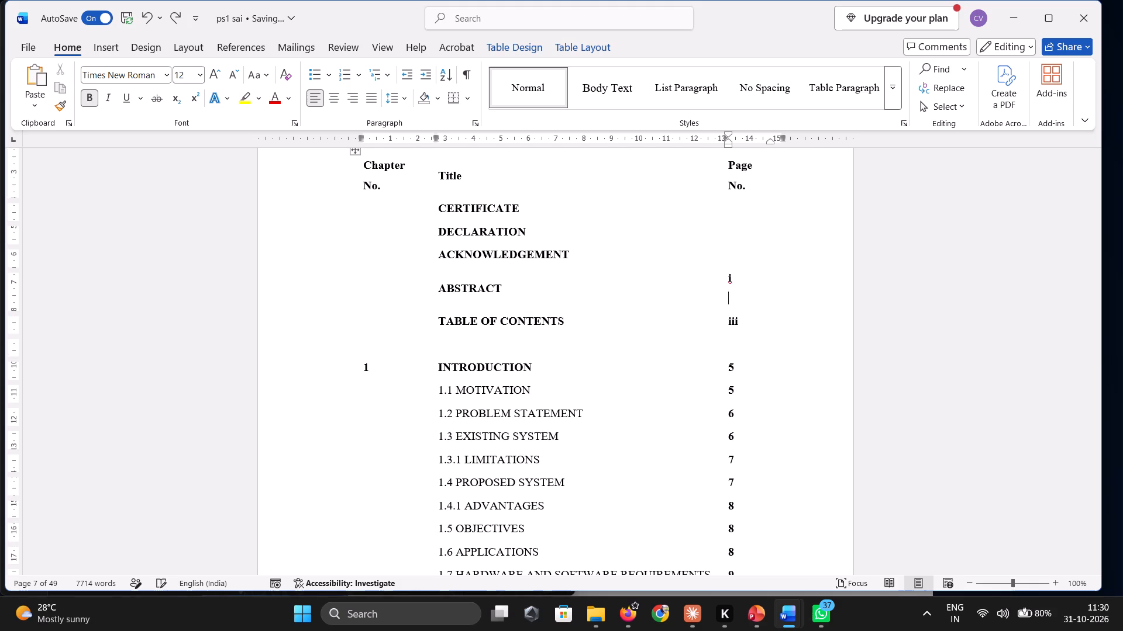
Add a blank line beneath the ABSTRACT title and try pasting the cut LIST OF FIGURES entry there, undoing the paste.
left_click(450, 304)
left_click(432, 318)
key("Up")
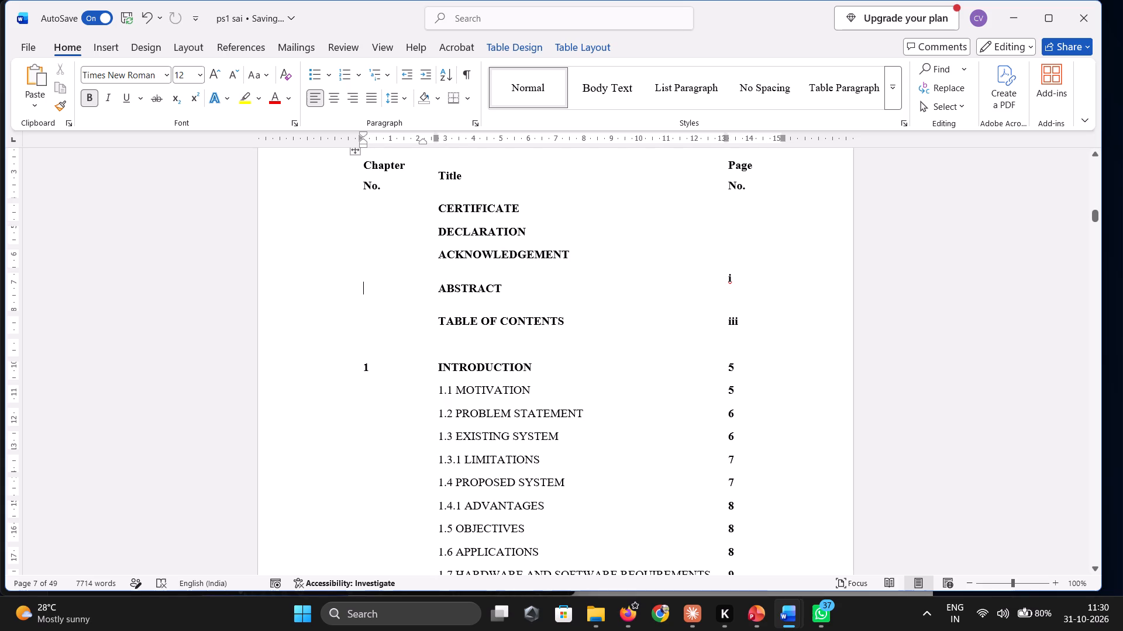
key("Down")
key("Up")
key("Down")
left_click(520, 288)
key("Return")
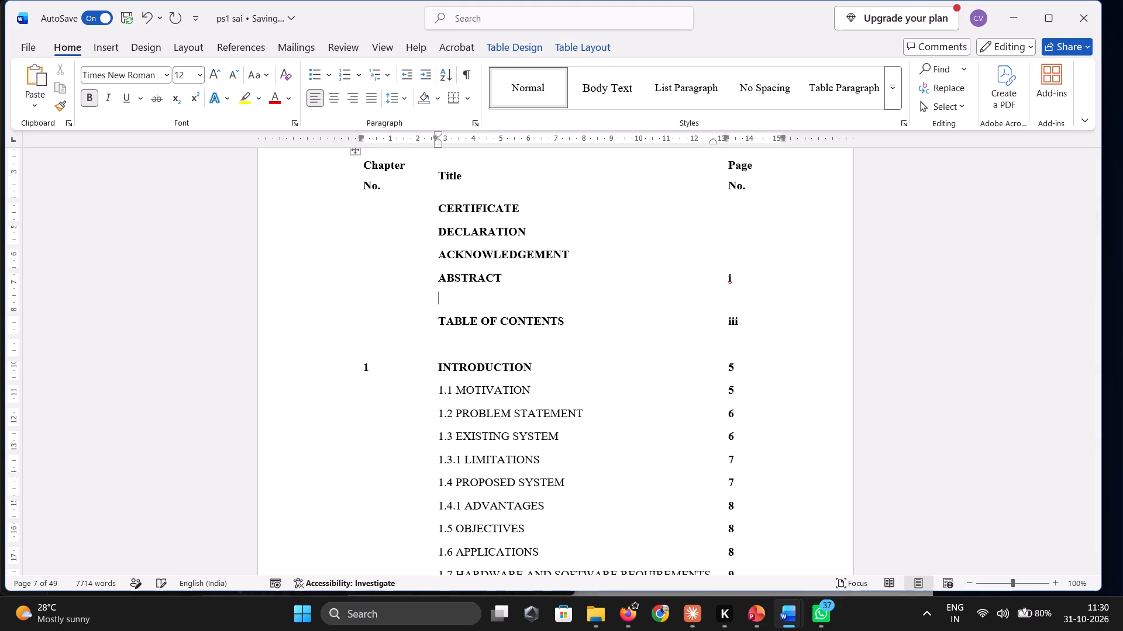
key("ctrl+v")
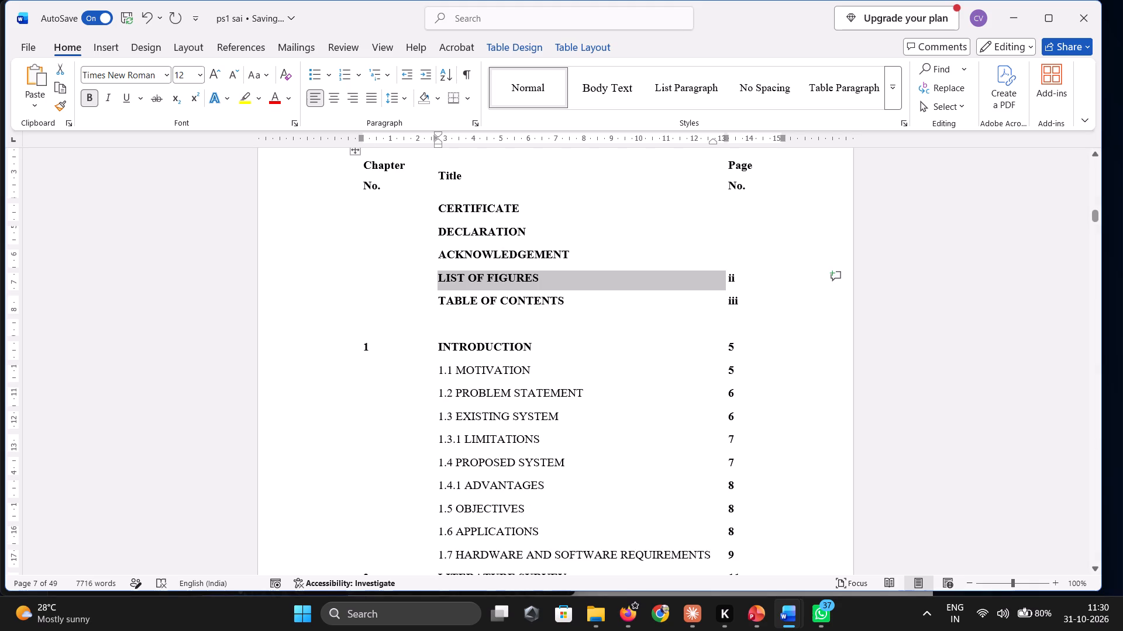
key("ctrl+z")
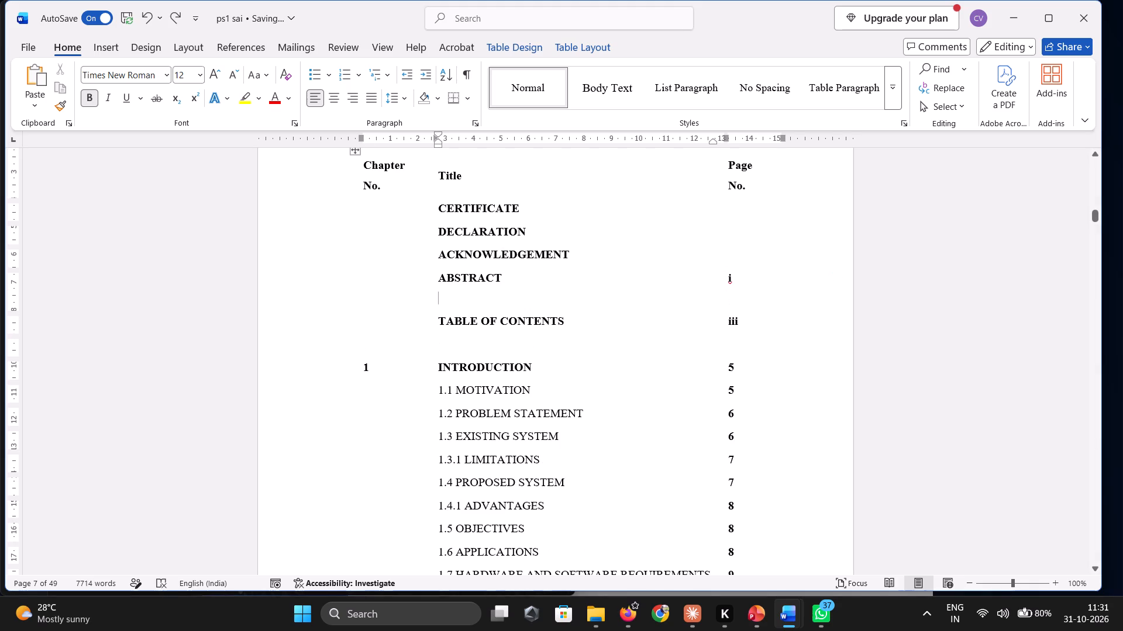
Add a second blank line beneath the ABSTRACT title and retry pasting the cut LIST OF FIGURES entry there, undoing the paste.
key("Return")
key("ctrl+v")
left_click(542, 299, "ctrl")
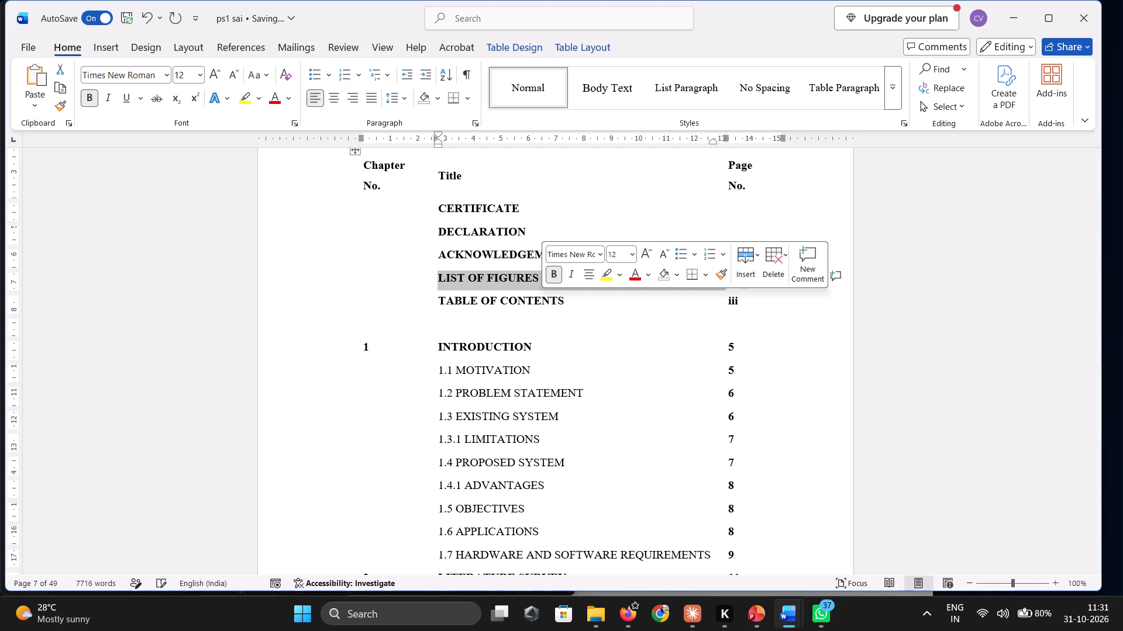
key("ctrl+z")
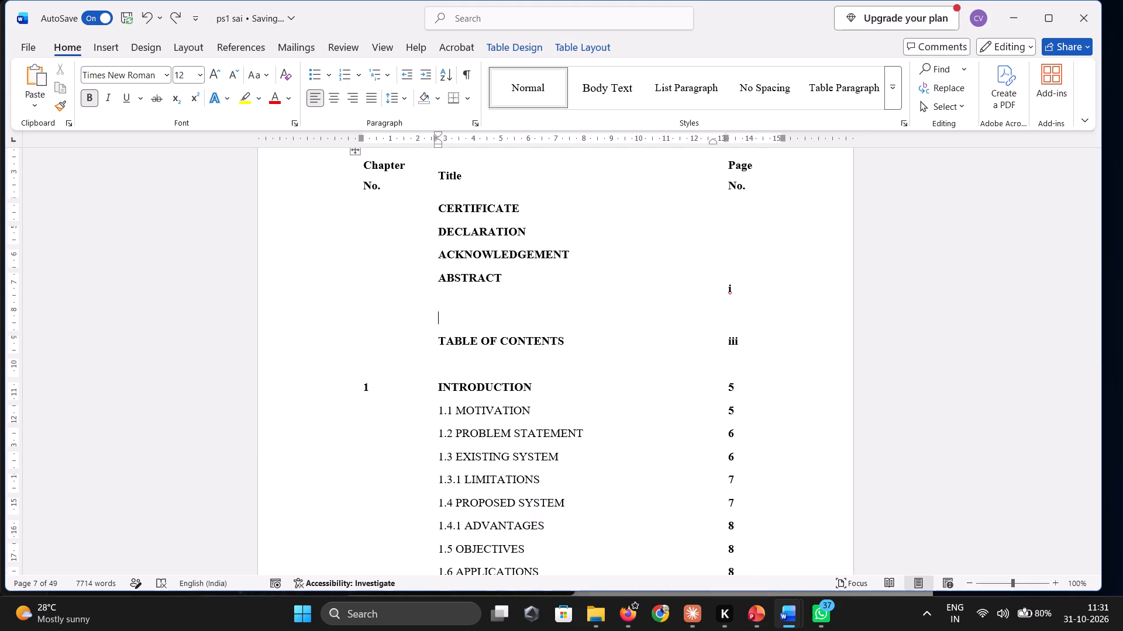
Enter LIST OF FIGURE directly beneath ABSTRACT, replacing the extra blank line, and give it page number ii.
key("shift+l")
key("BackSpace")
key("BackSpace")
type("LIST OF FIGURES")
key("BackSpace")
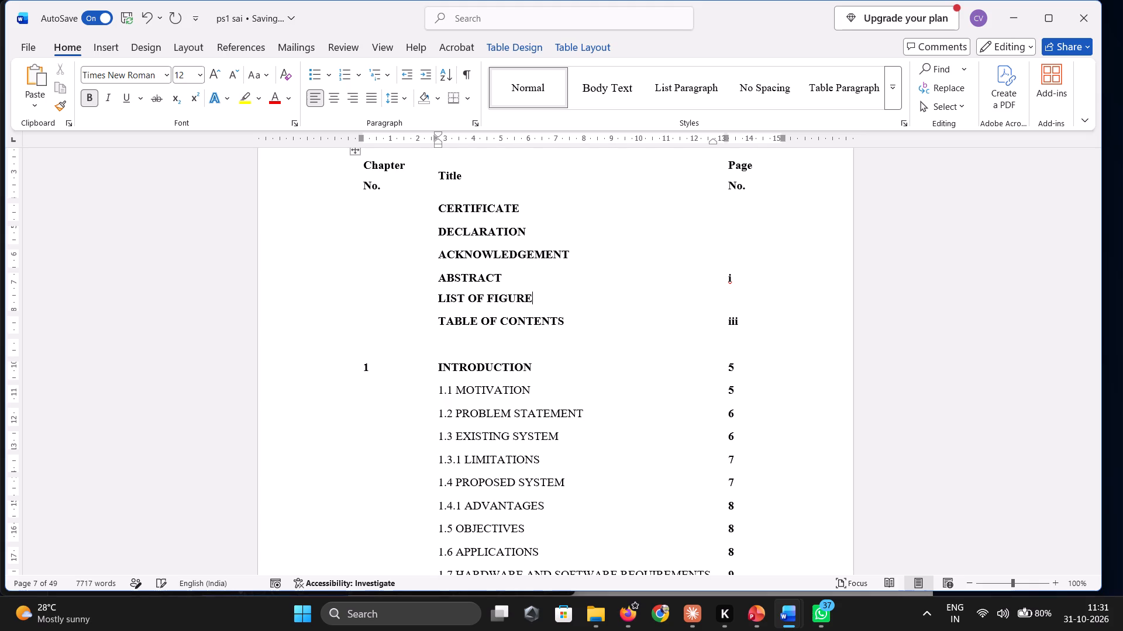
key("Tab")
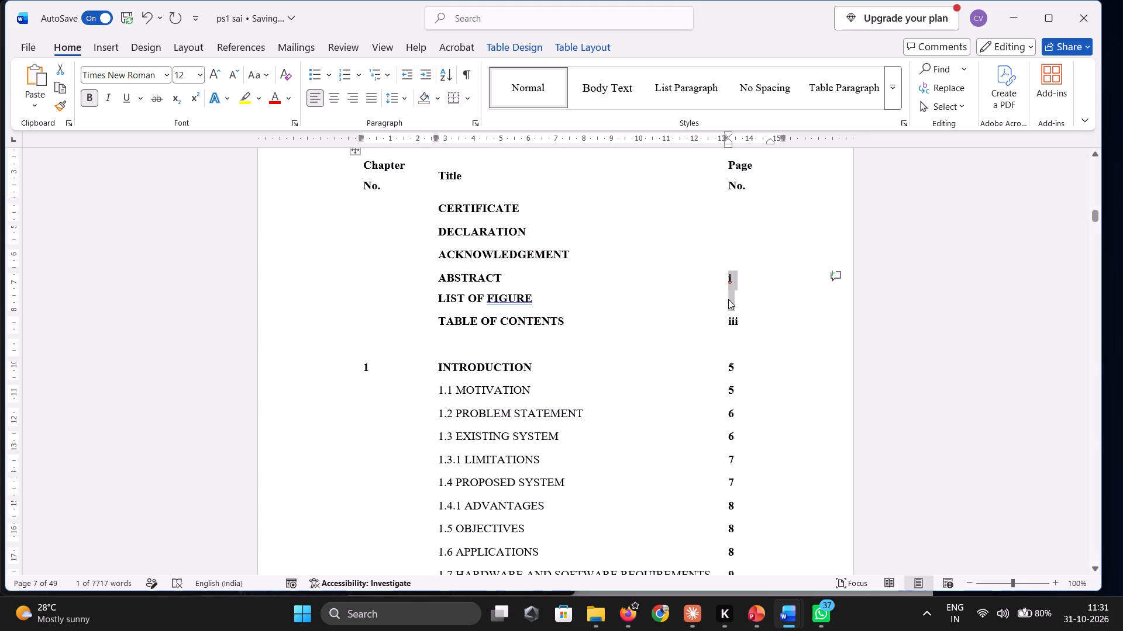
double_click(728, 299)
left_click(728, 299)
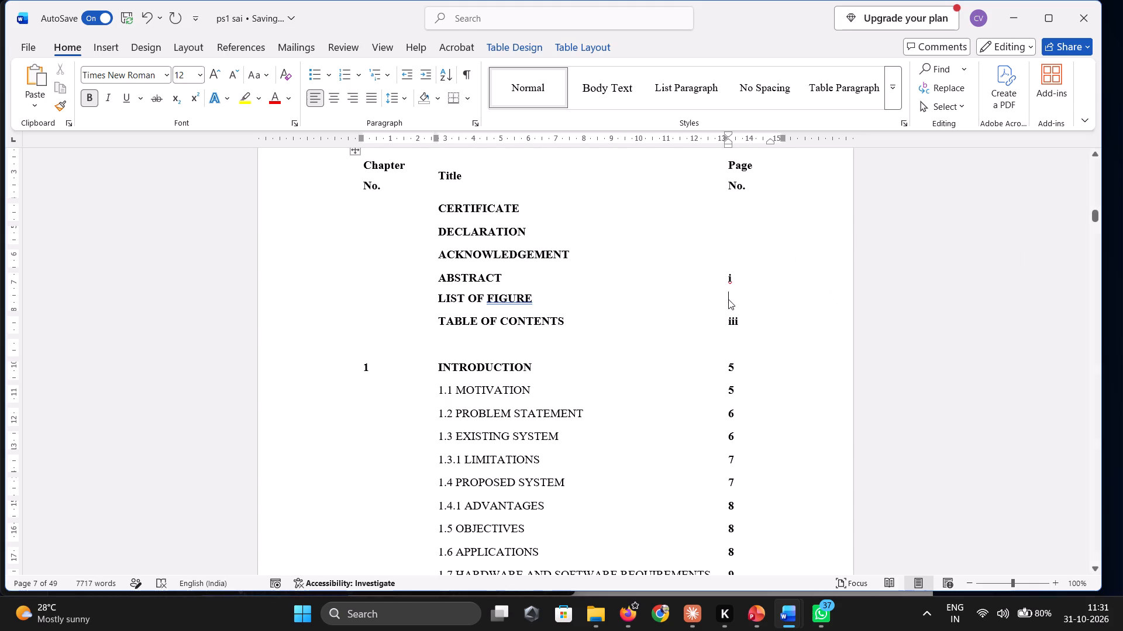
type("ii")
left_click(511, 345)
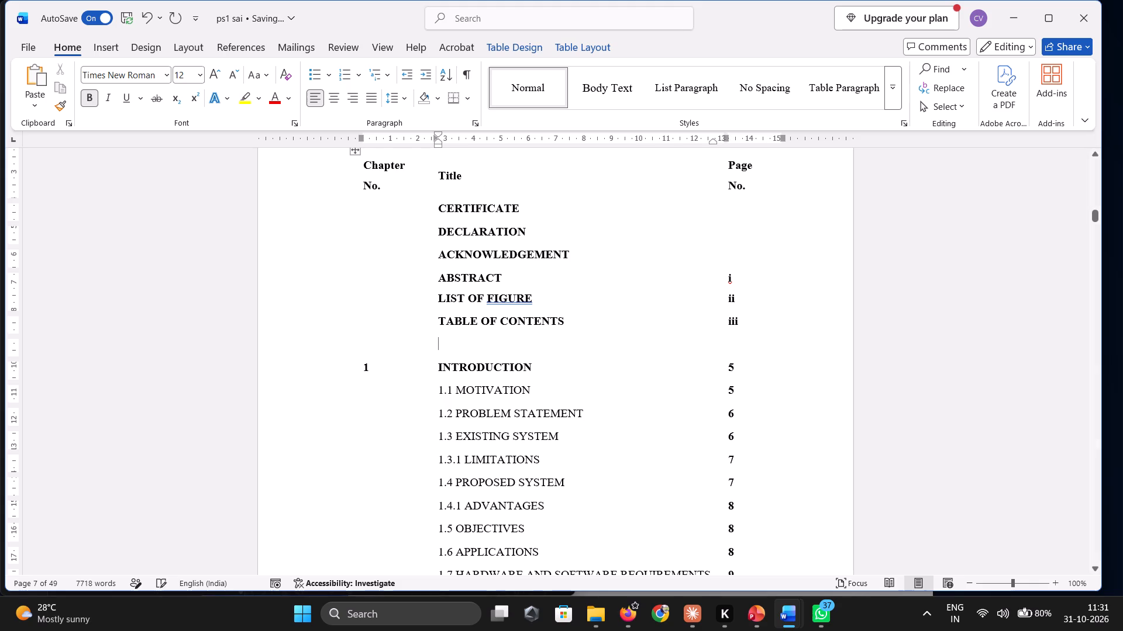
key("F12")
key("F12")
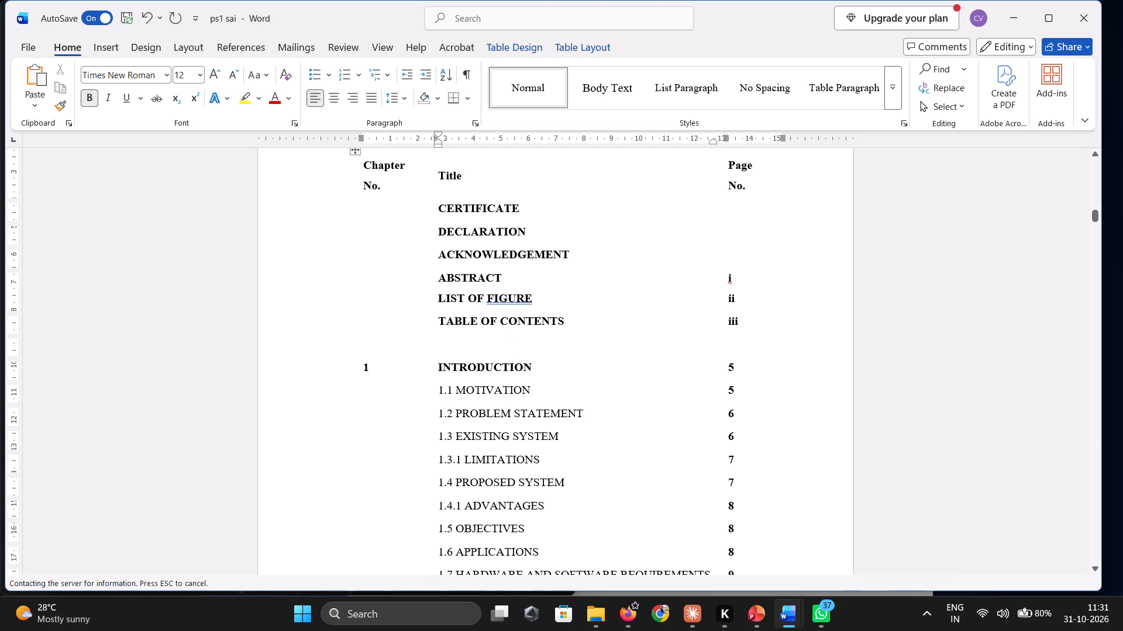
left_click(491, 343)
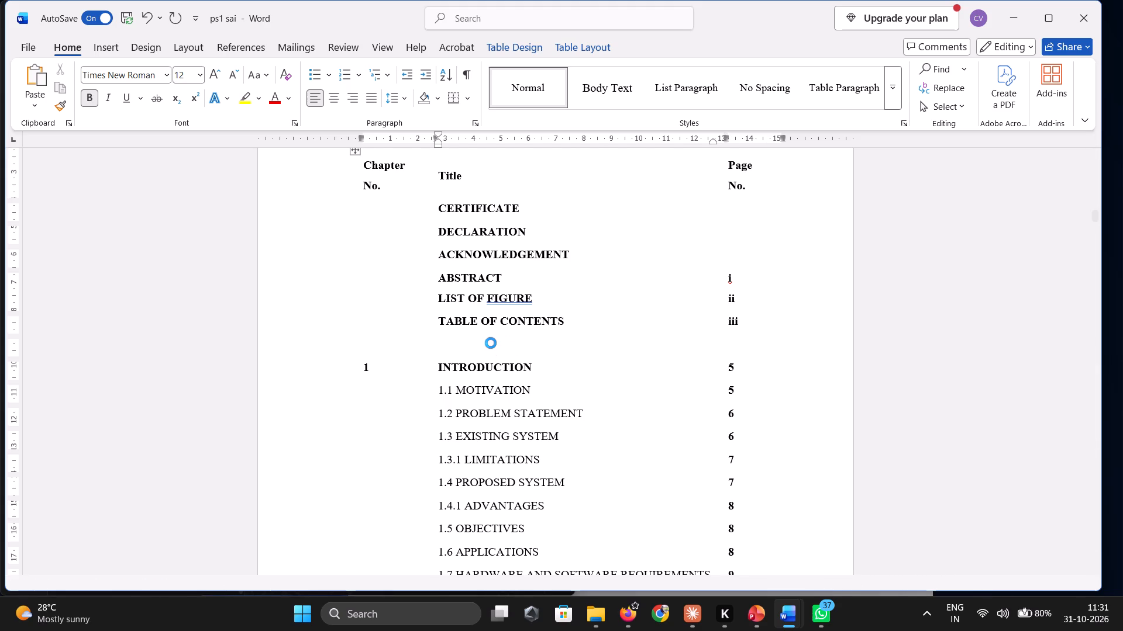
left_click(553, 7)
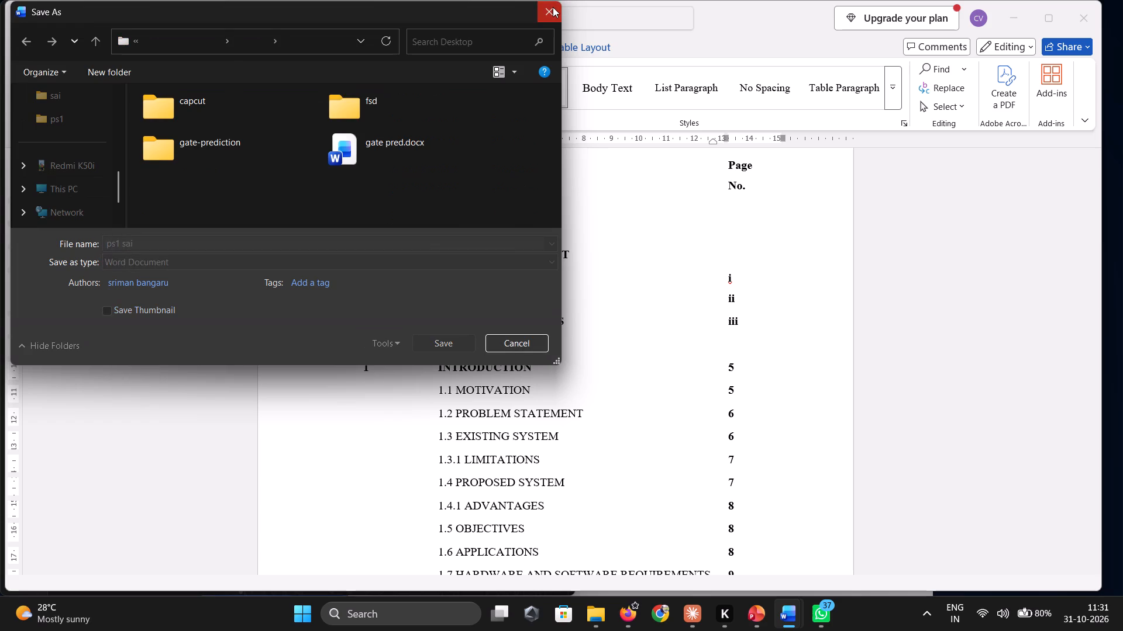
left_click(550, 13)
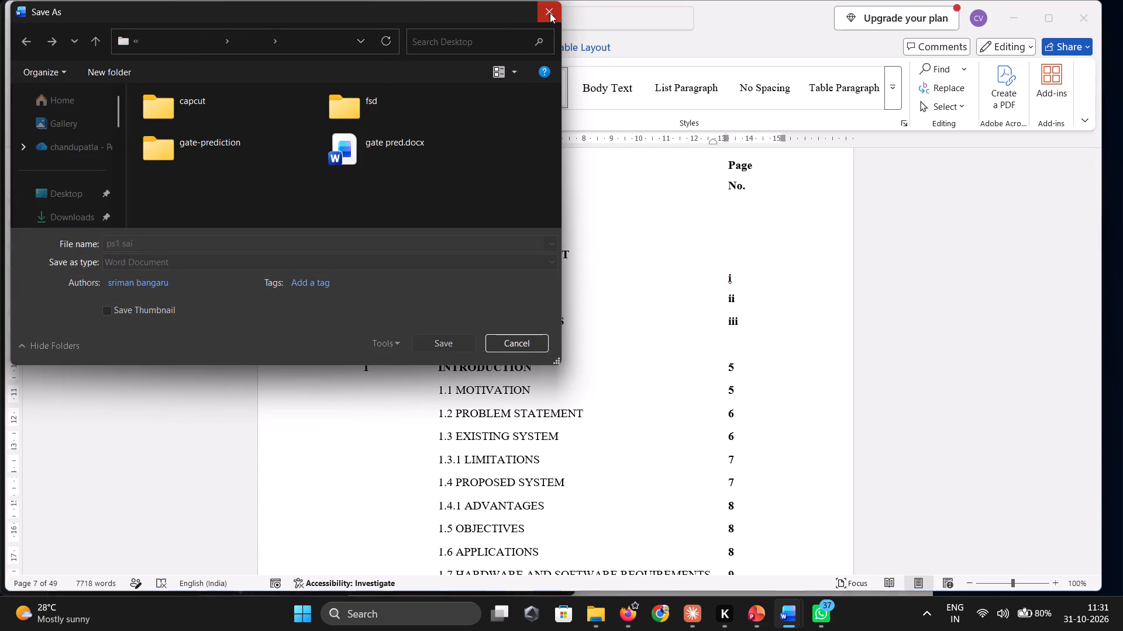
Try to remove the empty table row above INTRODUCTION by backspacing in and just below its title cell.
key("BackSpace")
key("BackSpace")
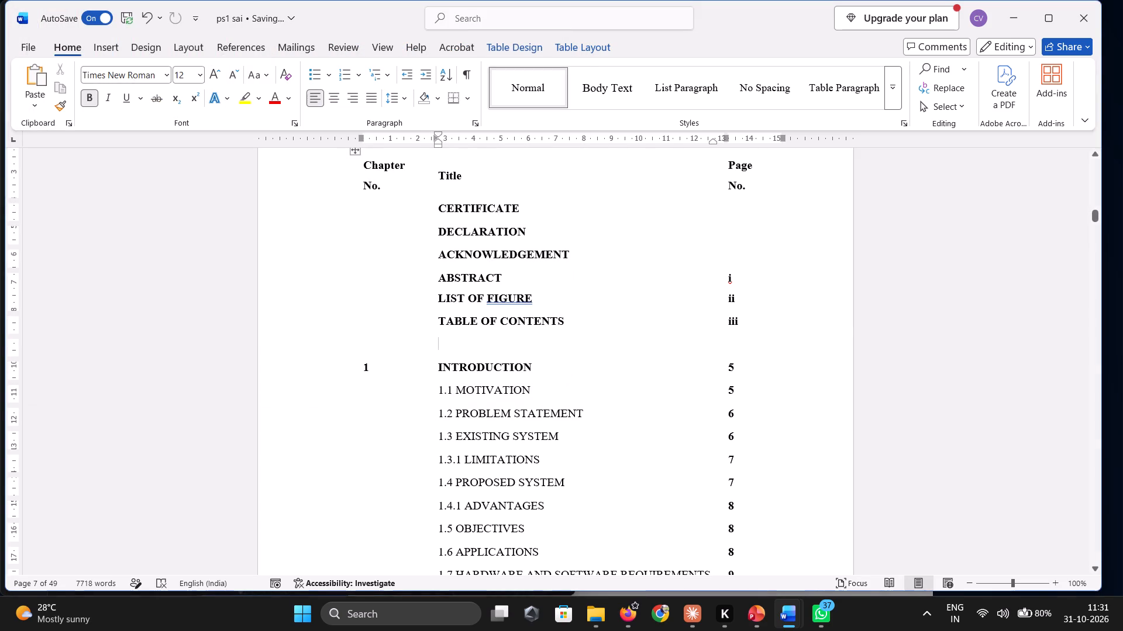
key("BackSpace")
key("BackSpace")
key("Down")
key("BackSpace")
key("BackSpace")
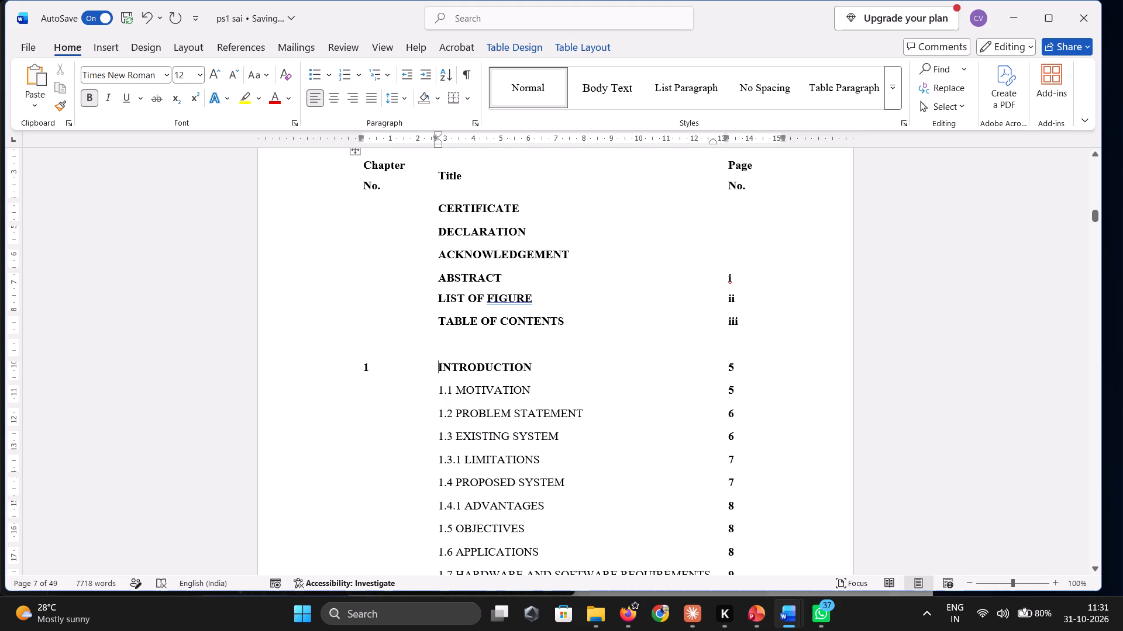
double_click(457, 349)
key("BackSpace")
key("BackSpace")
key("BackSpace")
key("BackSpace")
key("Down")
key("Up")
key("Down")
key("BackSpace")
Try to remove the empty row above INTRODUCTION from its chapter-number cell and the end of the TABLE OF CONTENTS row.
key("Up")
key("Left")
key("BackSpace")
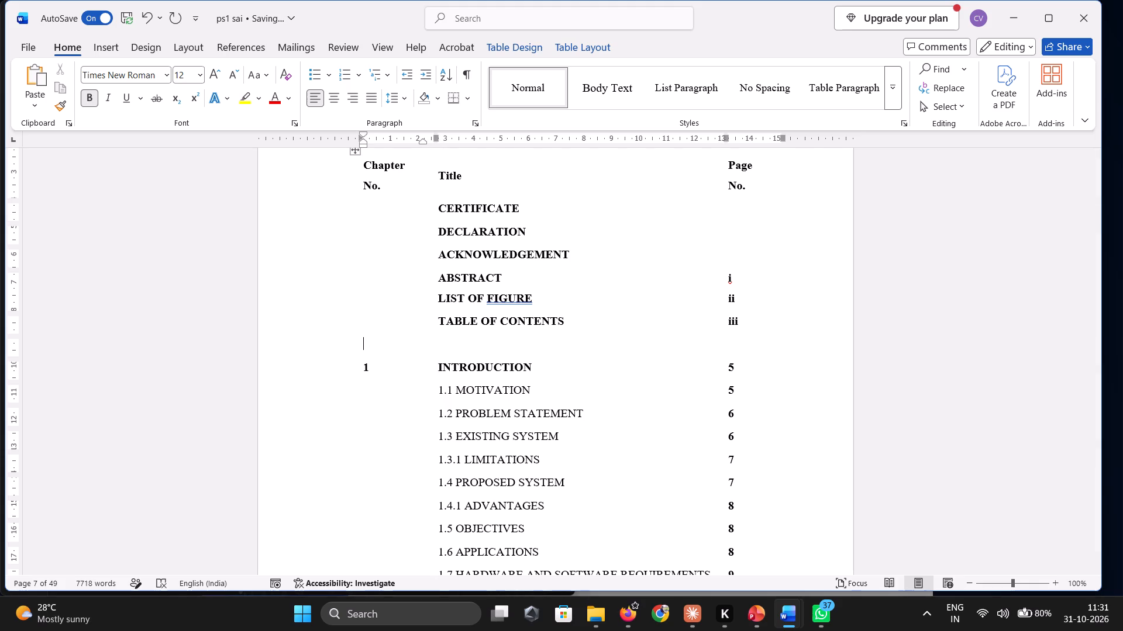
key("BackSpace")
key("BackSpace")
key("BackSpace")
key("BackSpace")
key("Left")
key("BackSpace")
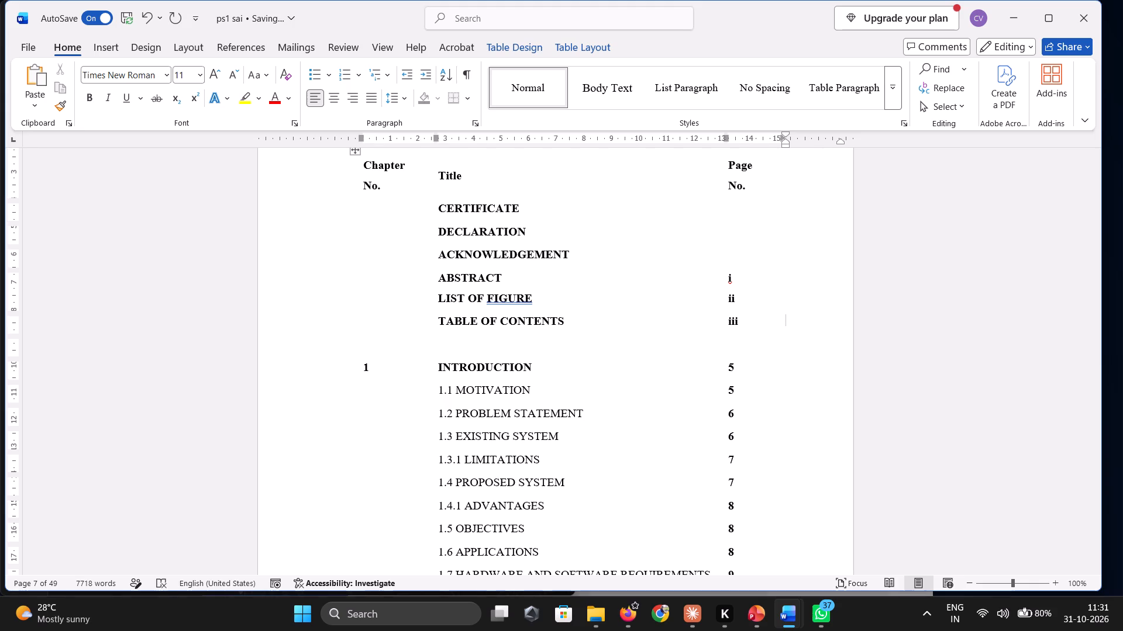
Delete the entire empty table row between TABLE OF CONTENTS and INTRODUCTION.
scroll(457, 349, "down", 1)
scroll(457, 349, "up", 1)
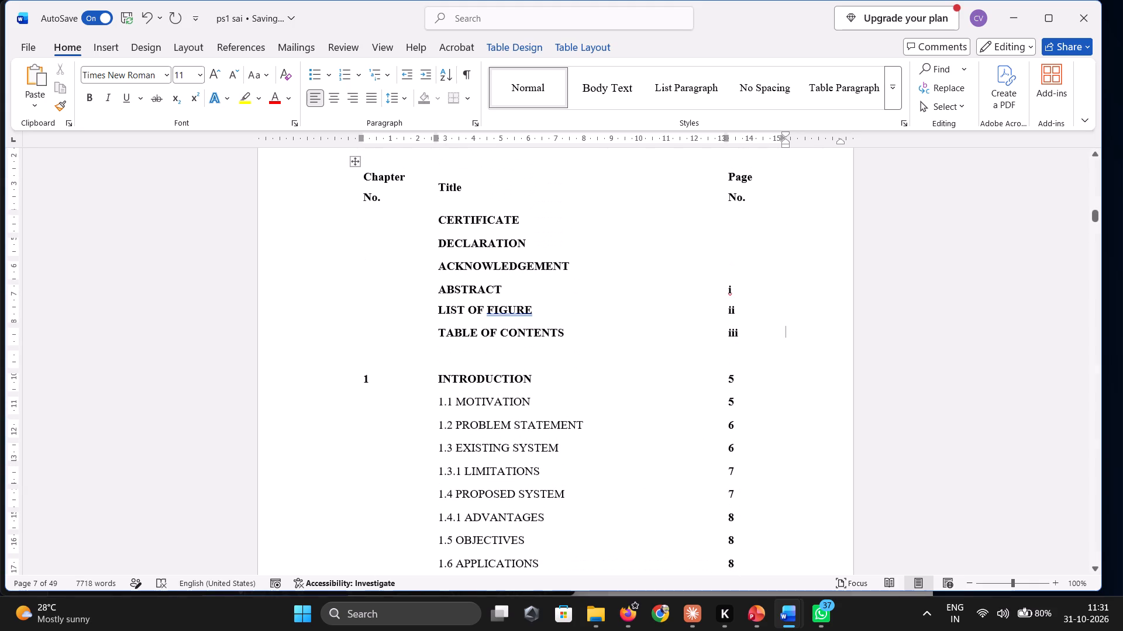
triple_click(495, 356)
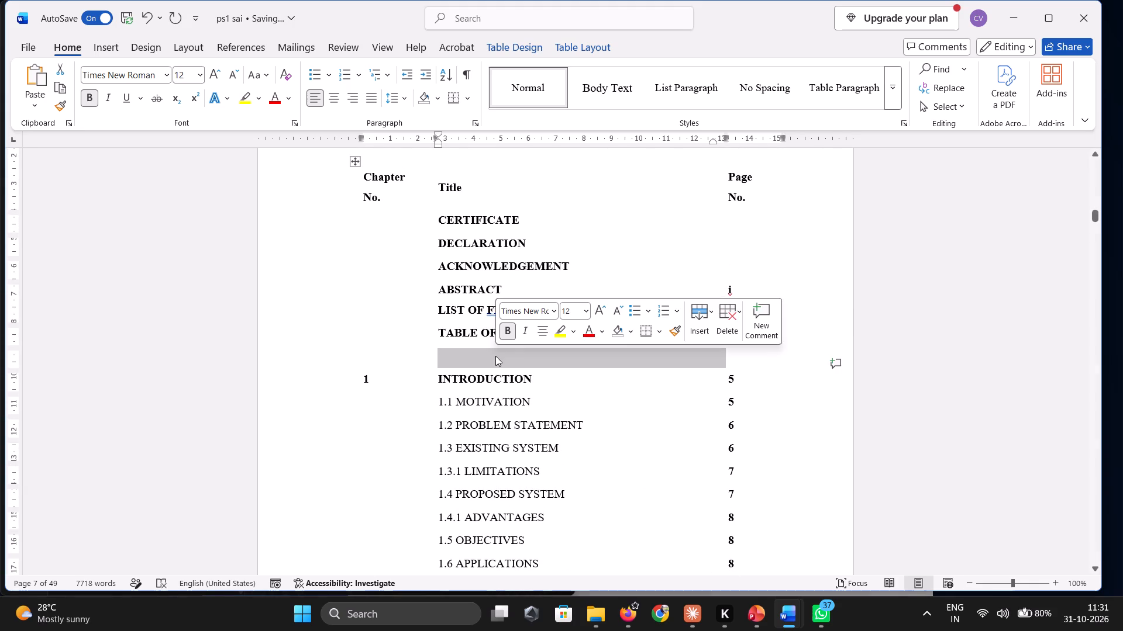
key("BackSpace")
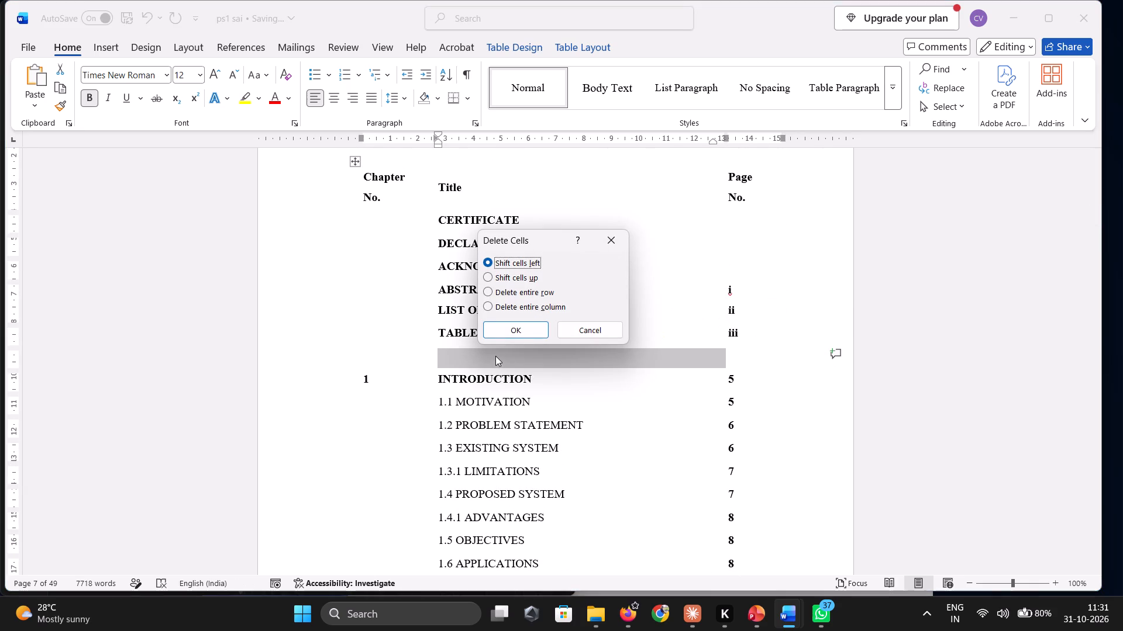
left_click(494, 289)
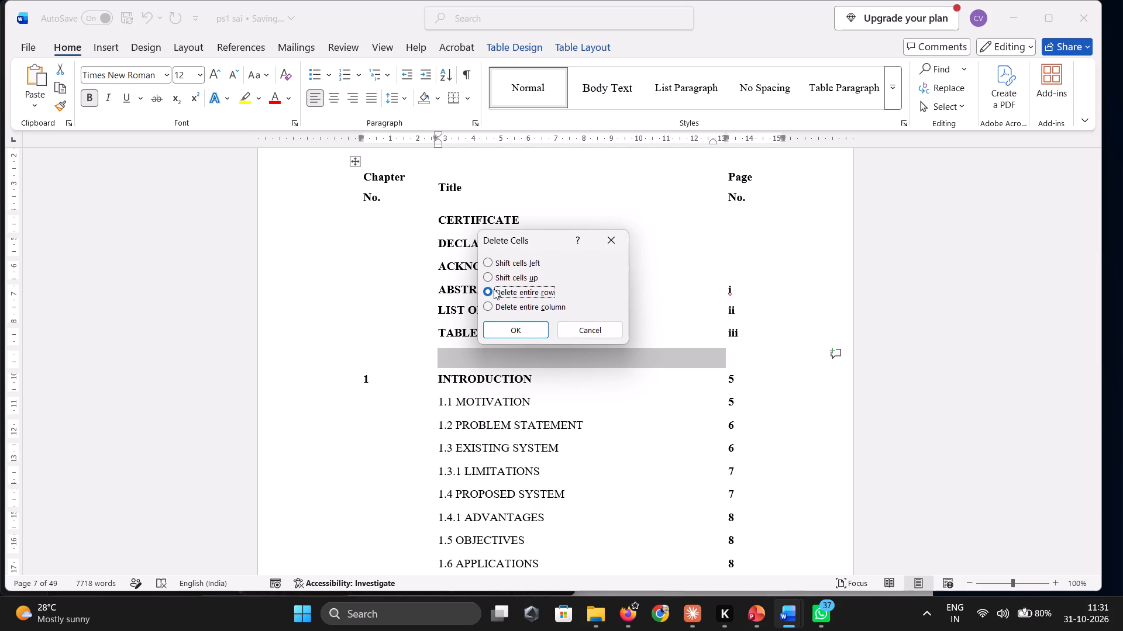
left_click(495, 325)
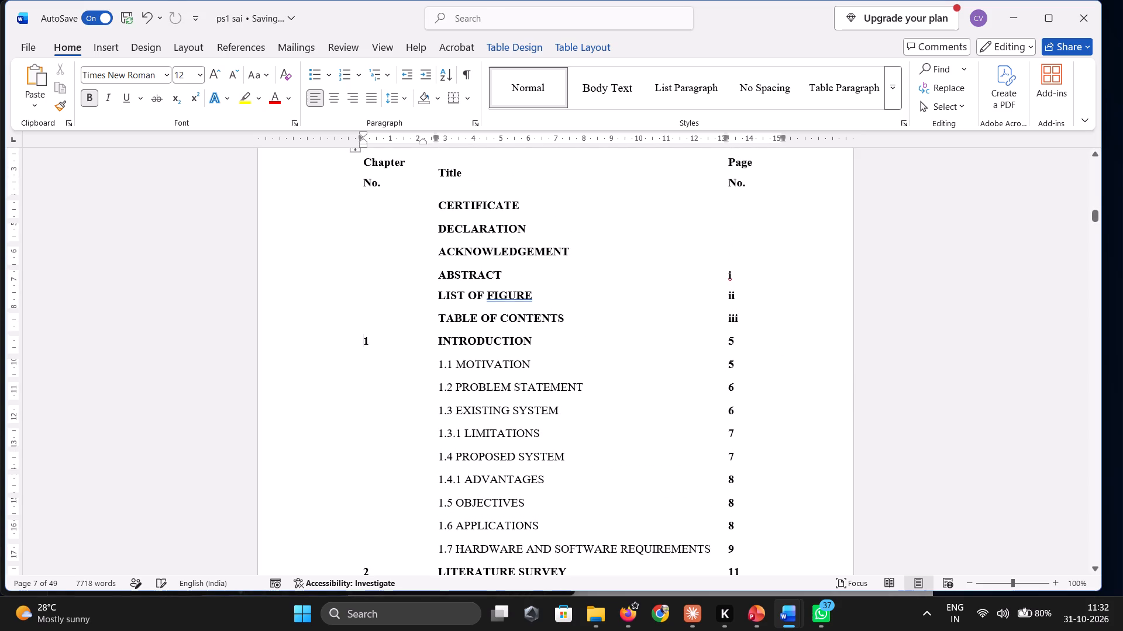
Review the table of contents entries and page numbers, along with the preceding list of figures page.
scroll(569, 380, "up", 1)
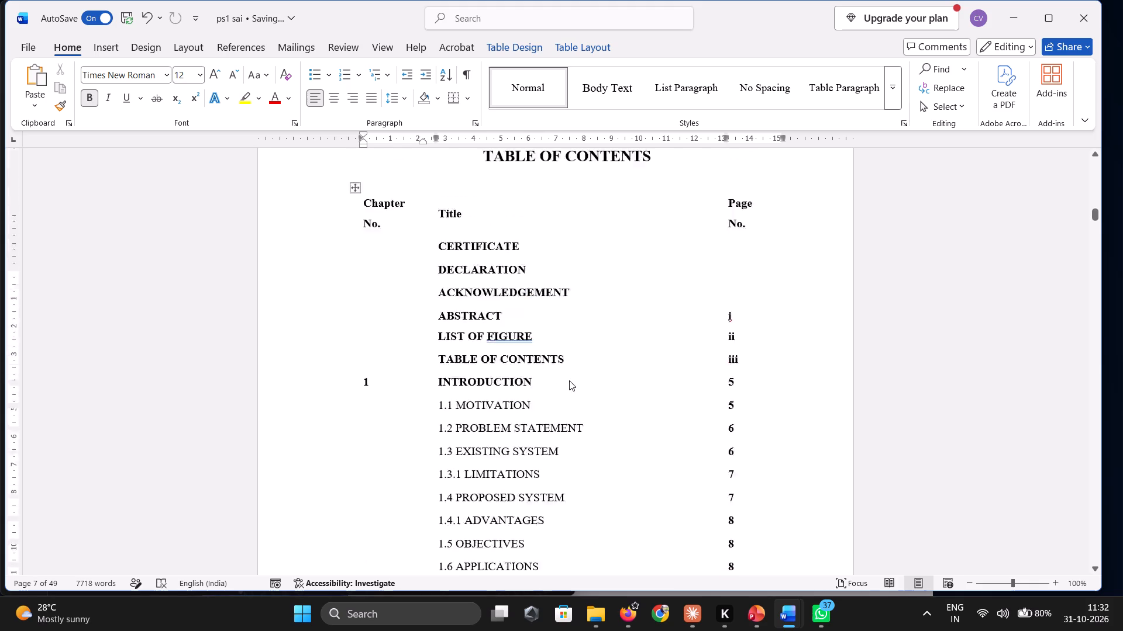
scroll(569, 380, "up", 2)
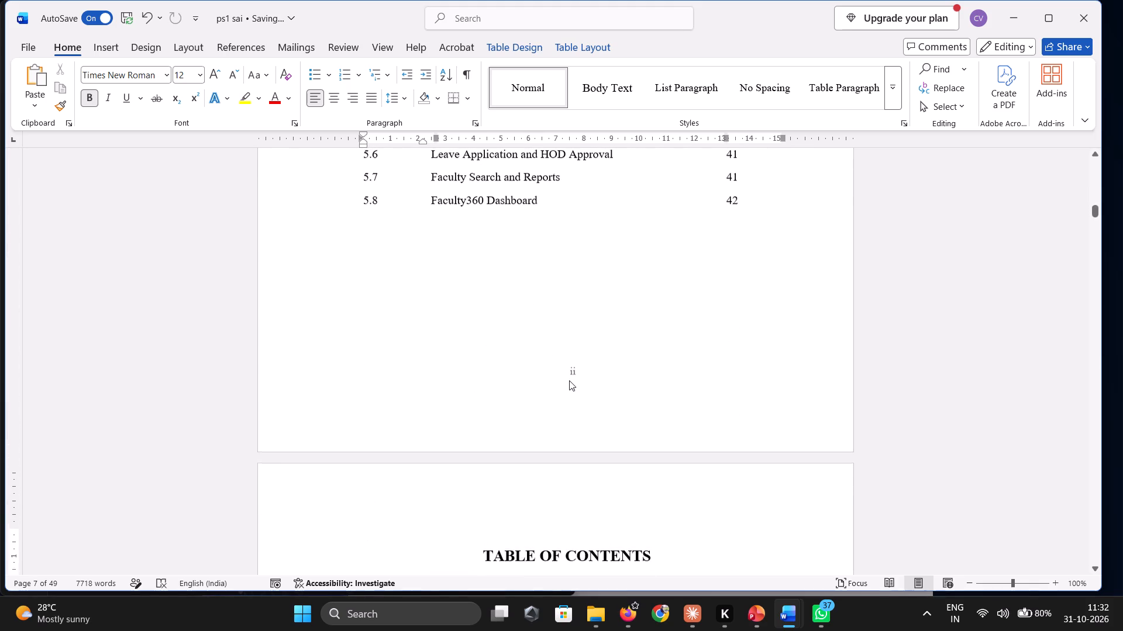
scroll(569, 380, "up", 1)
scroll(569, 380, "down", 4)
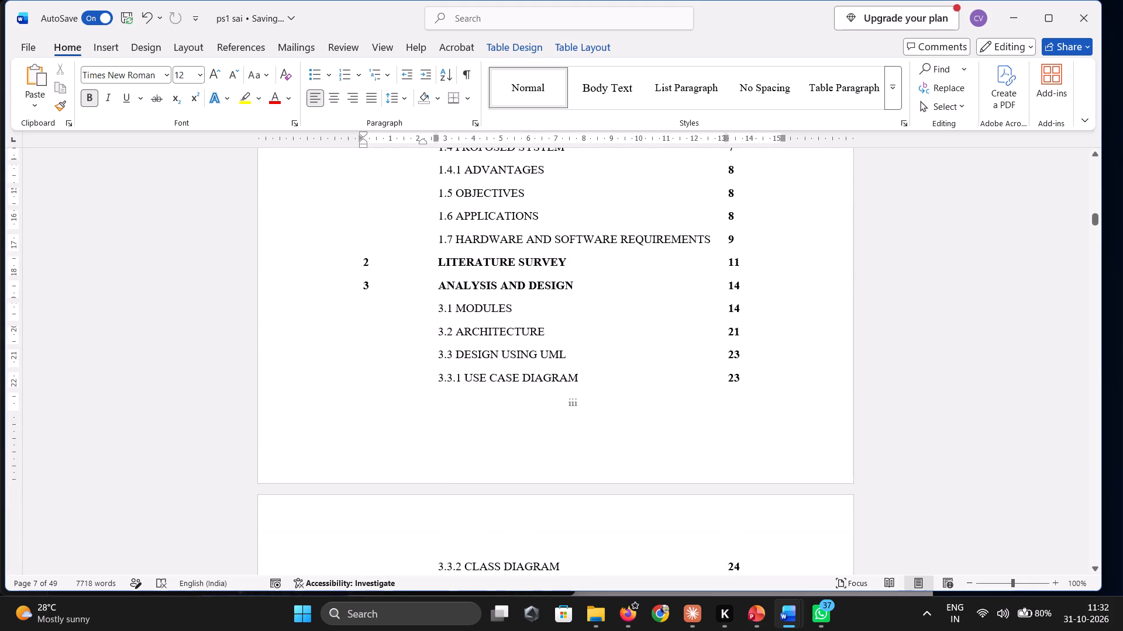
scroll(569, 380, "up", 1)
scroll(569, 380, "down", 1)
scroll(569, 380, "up", 1)
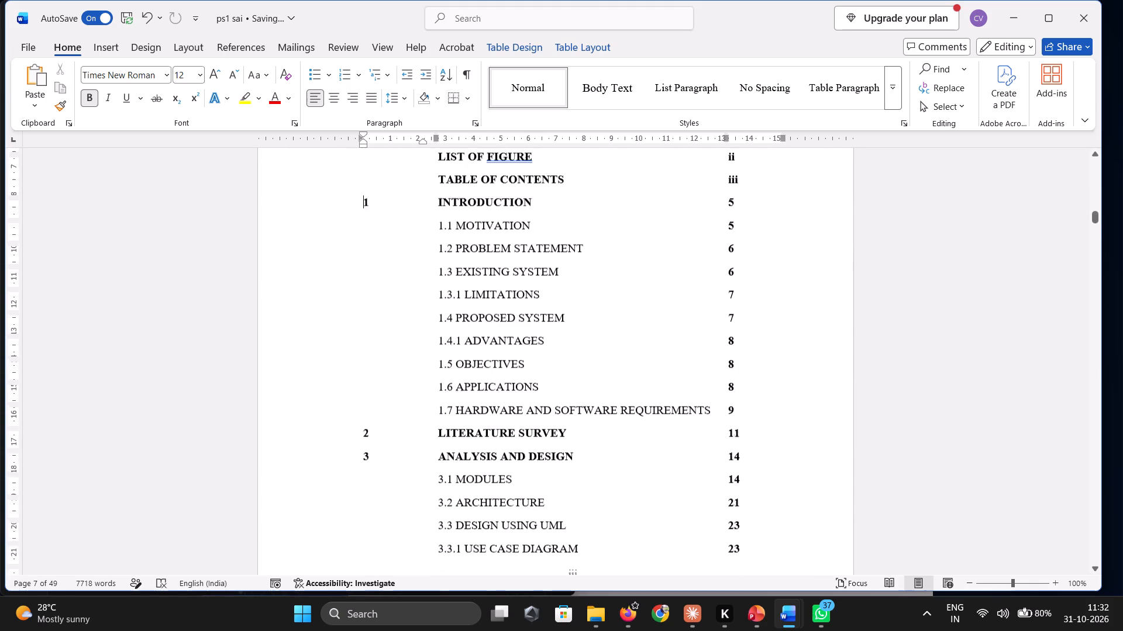
scroll(569, 380, "up", 1)
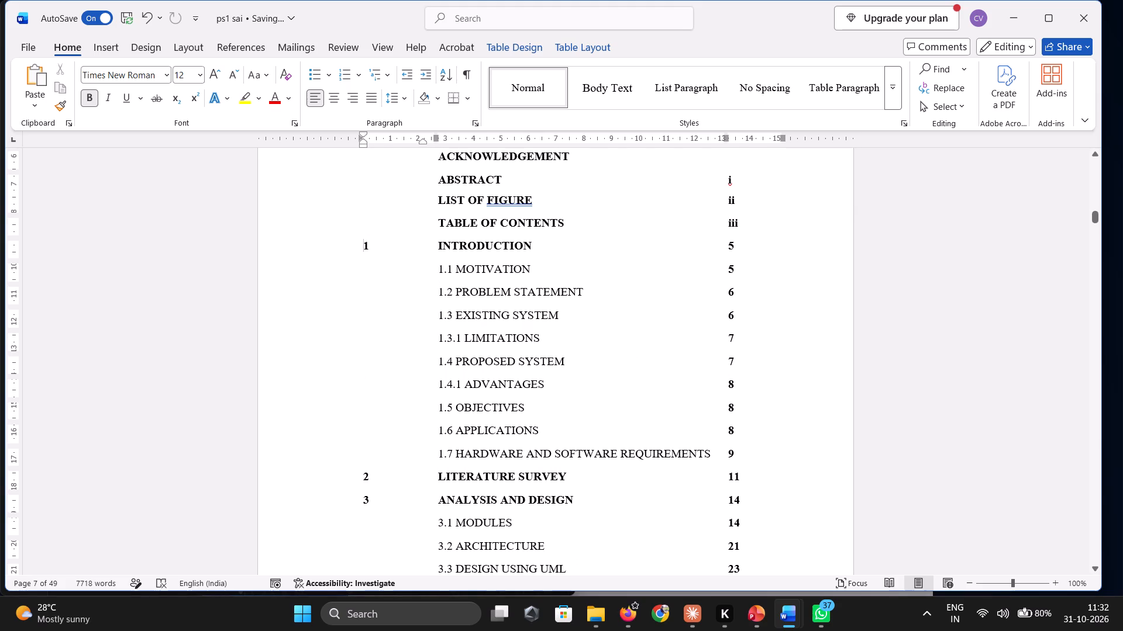
scroll(569, 380, "down", 1)
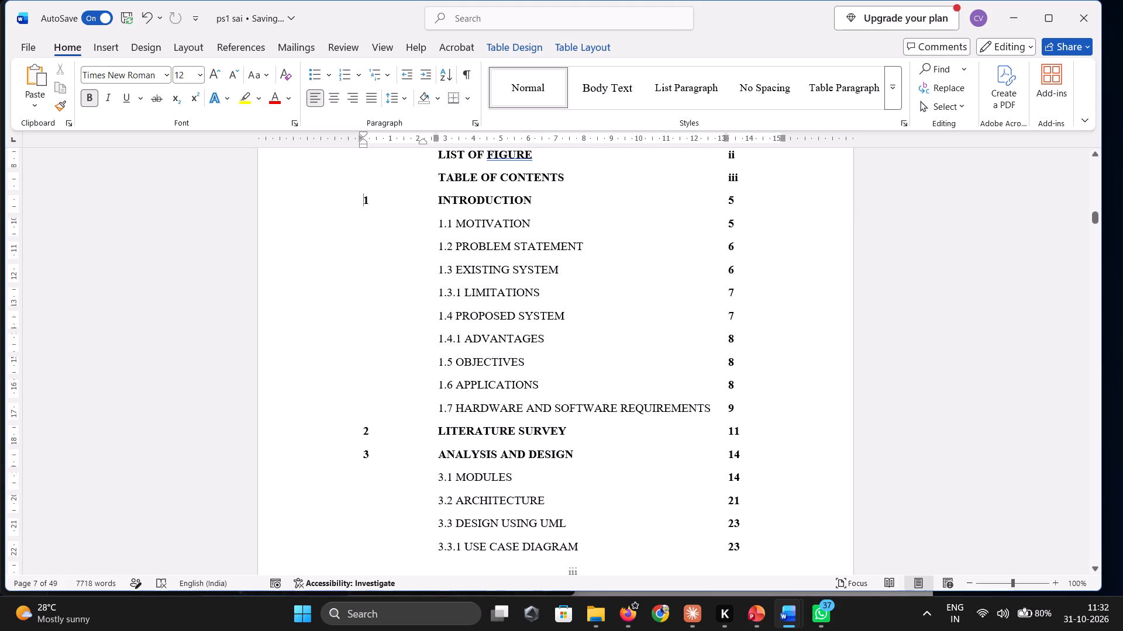
scroll(739, 244, "down", 1)
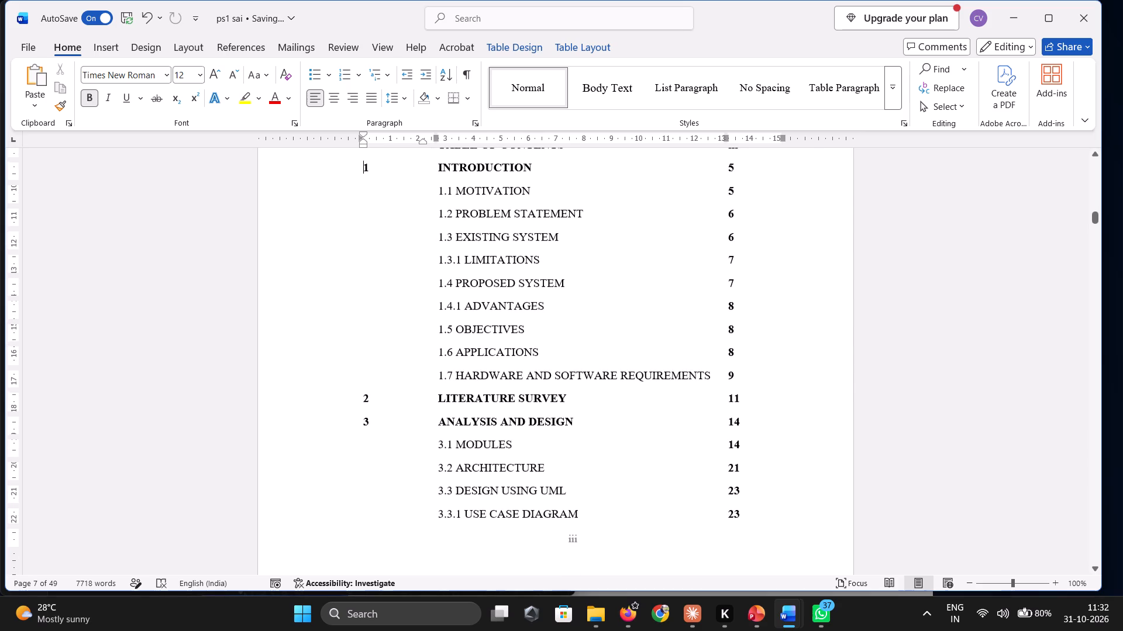
scroll(619, 283, "down", 1)
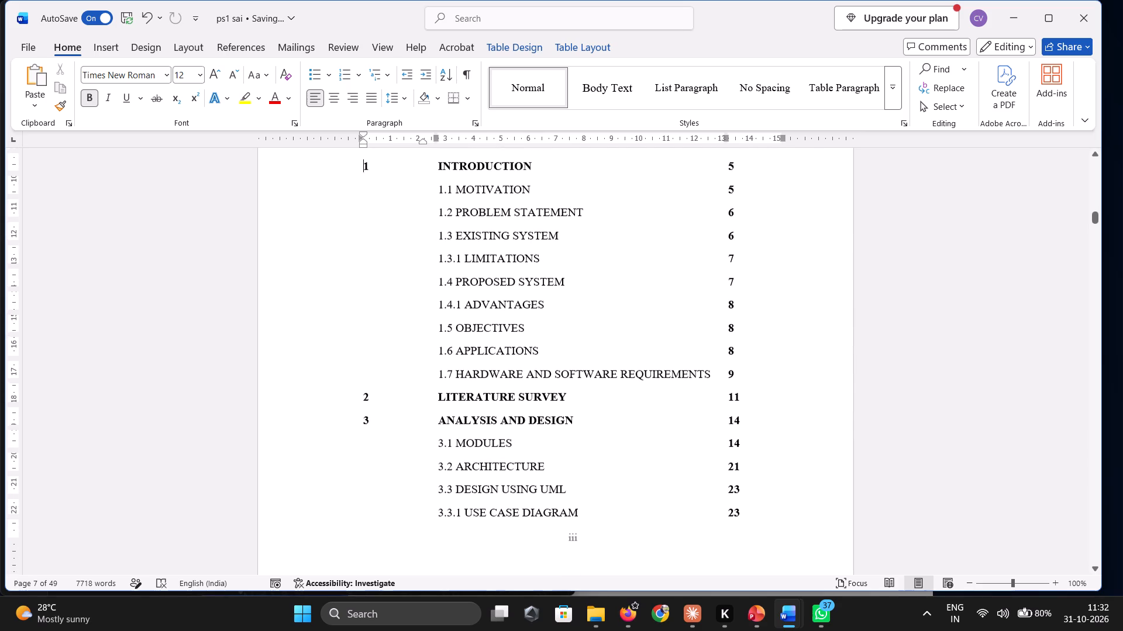
scroll(619, 283, "down", 1)
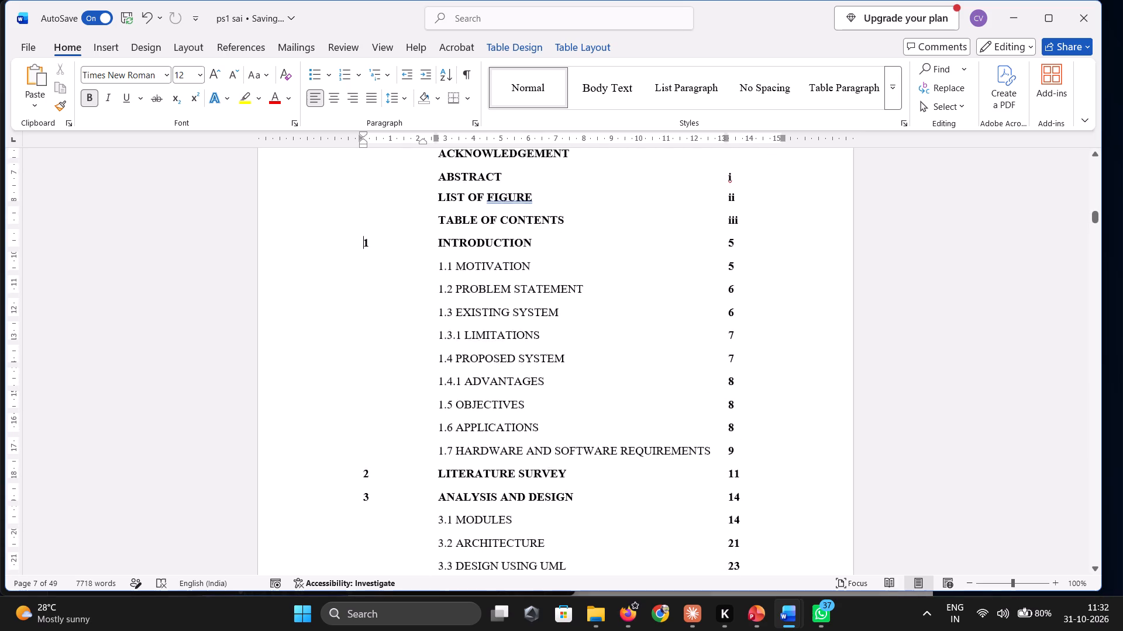
left_click(735, 320)
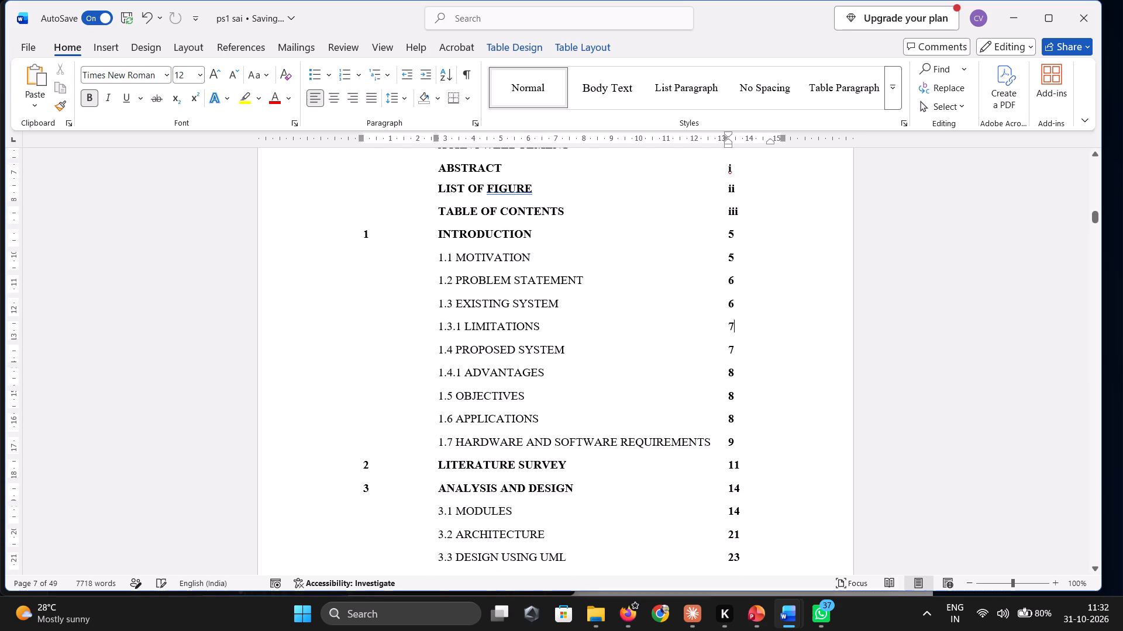
left_click(735, 320)
scroll(735, 320, "down", 1)
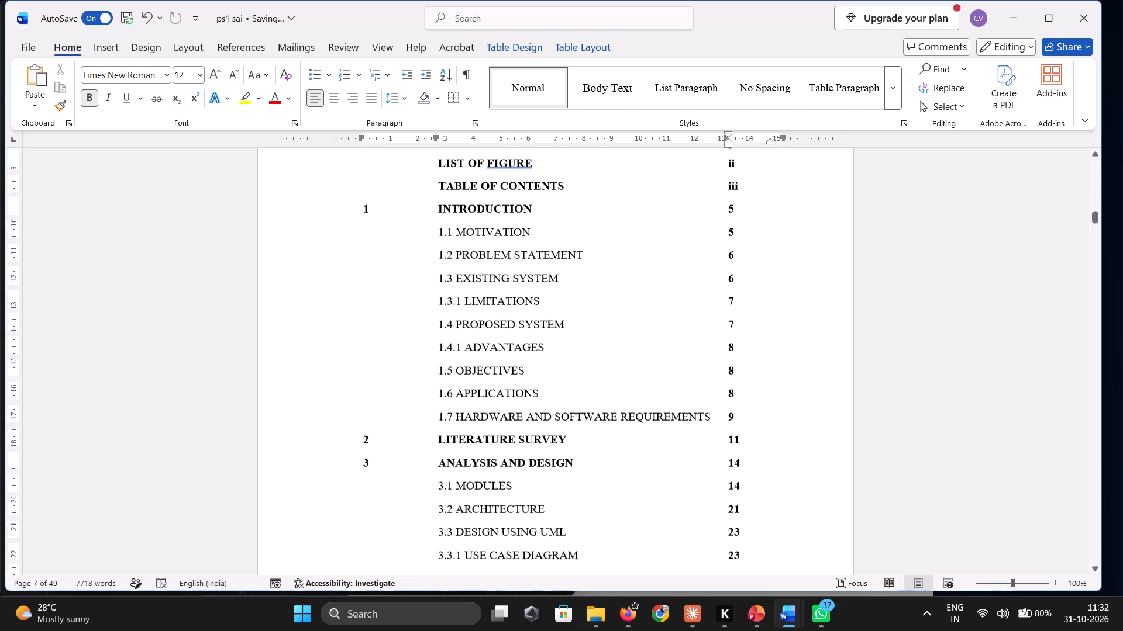
scroll(735, 320, "down", 1)
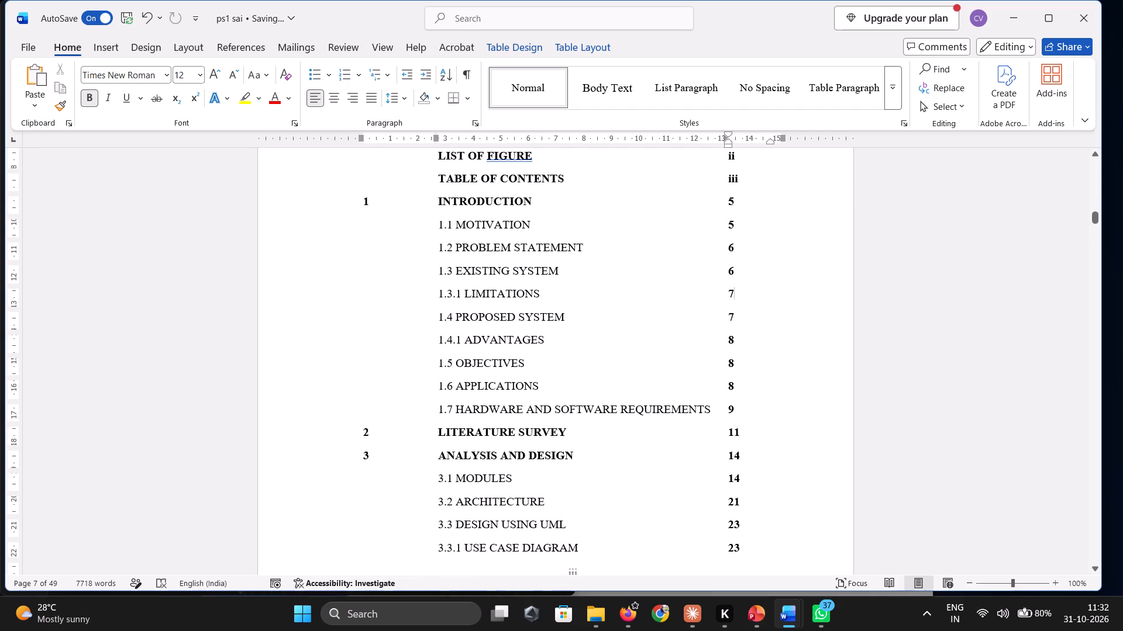
Set the LITERATURE SURVEY page number to 10 in the table of contents.
left_click(738, 316)
scroll(738, 316, "down", 1)
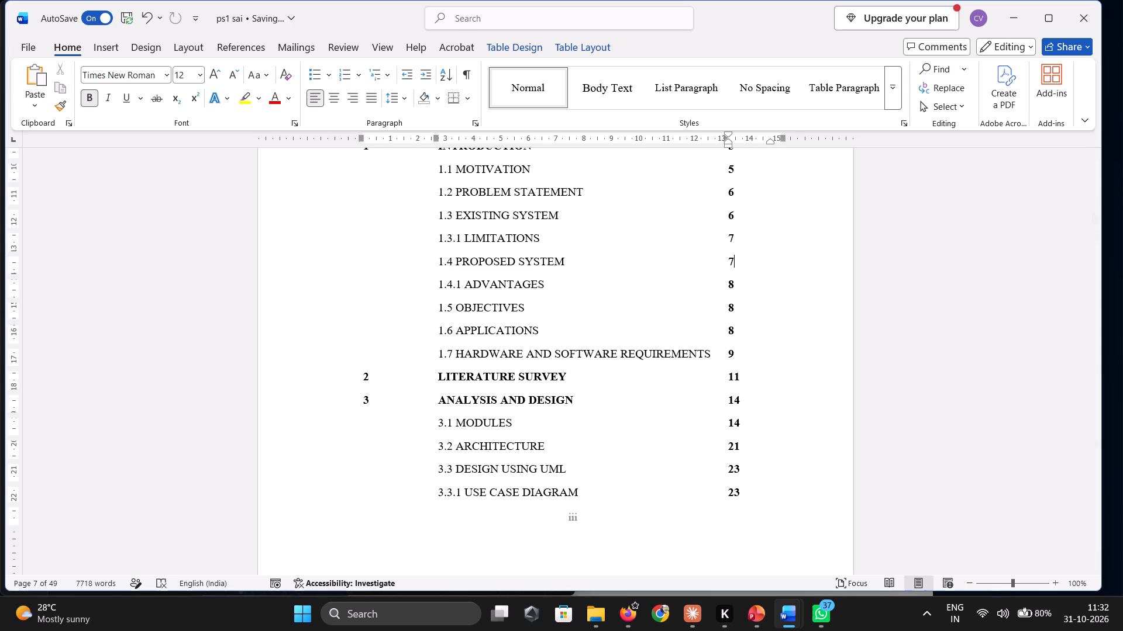
left_click(746, 380)
key("BackSpace")
key("0")
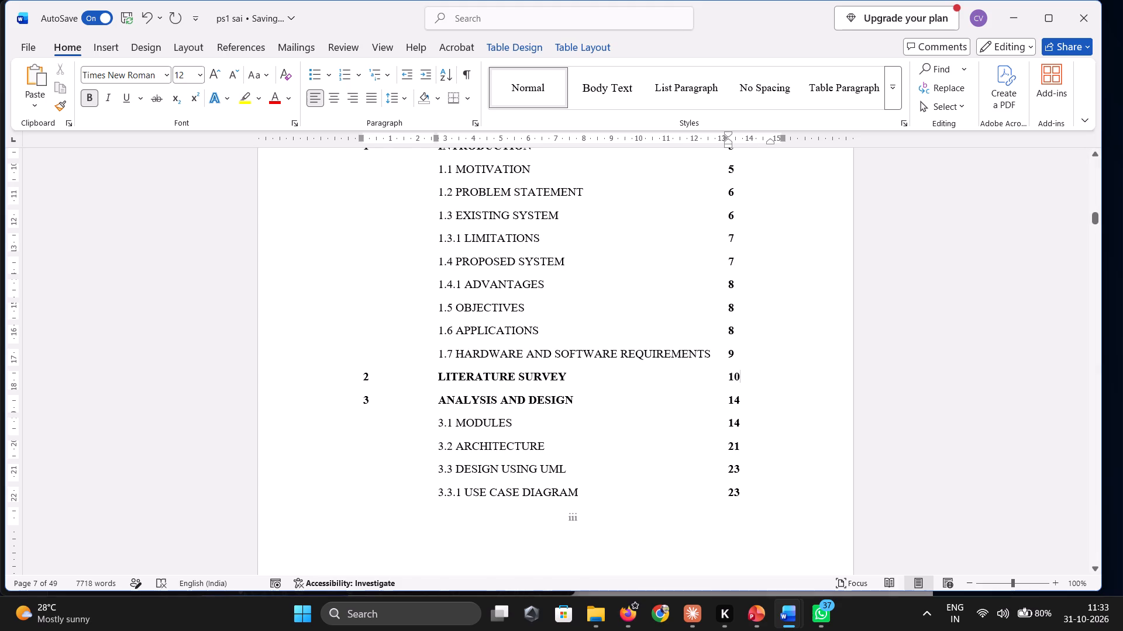
Set the page numbers of ANALYSIS AND DESIGN and 3.1 MODULES to 13 in the table of contents.
left_click(749, 401)
key("BackSpace")
key("3")
key("Down")
key("BackSpace")
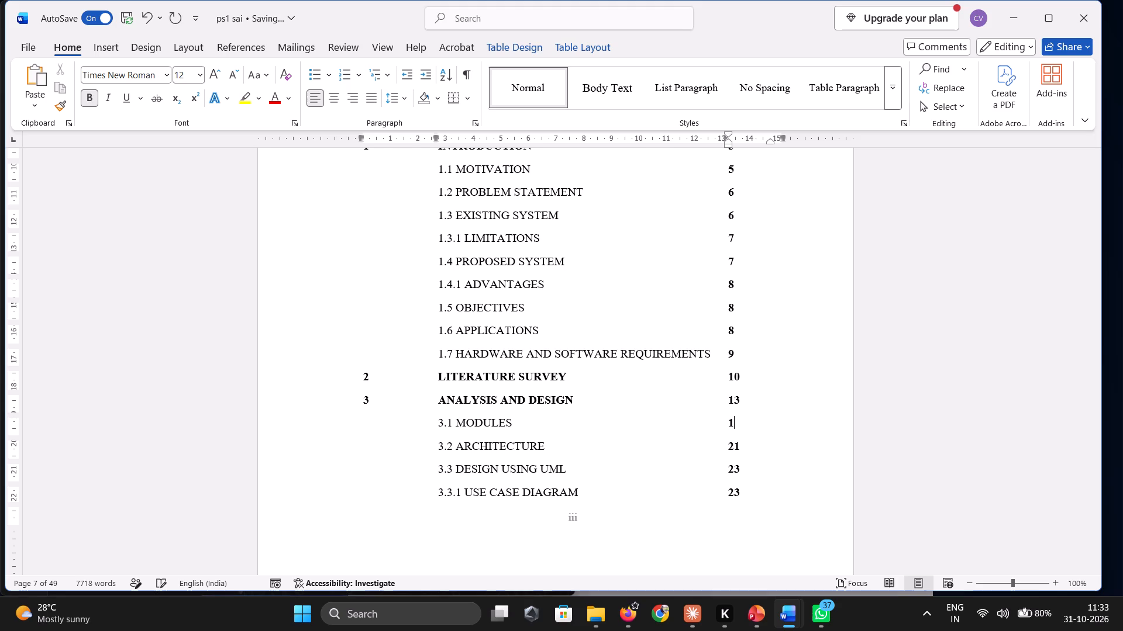
key("3")
Set the page number of the 3.3 DESIGN USING UML entry to 22.
key("Down")
key("Down")
key("BackSpace")
key("2")
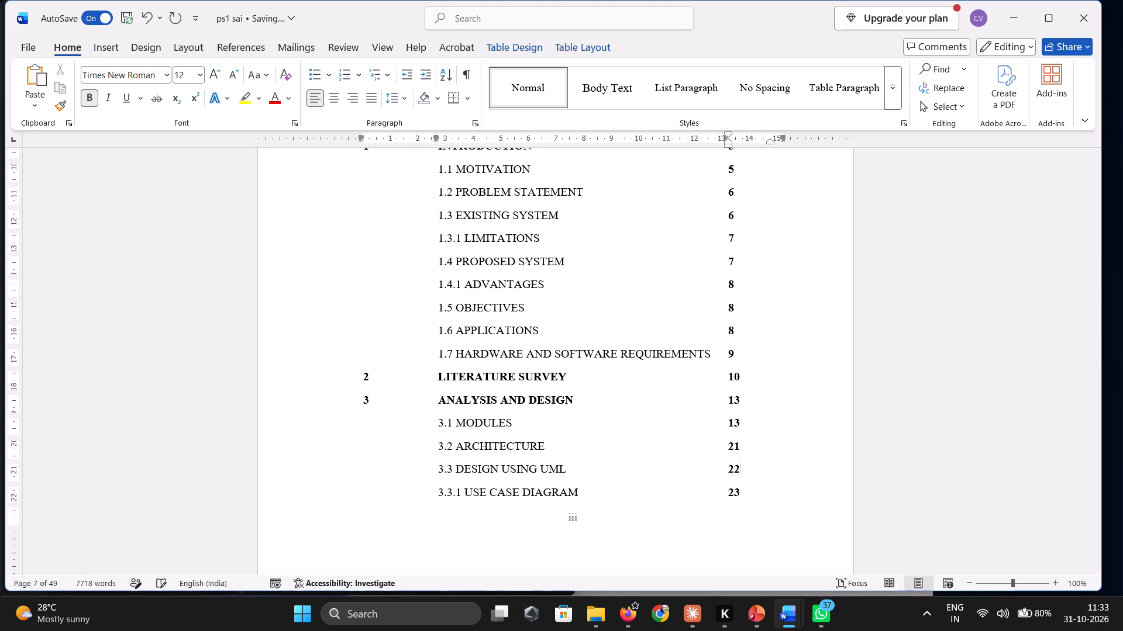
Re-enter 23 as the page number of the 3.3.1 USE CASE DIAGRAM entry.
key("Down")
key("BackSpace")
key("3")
Set the page number of the 3.3.1 USE CASE DIAGRAM entry to 22.
key("Down")
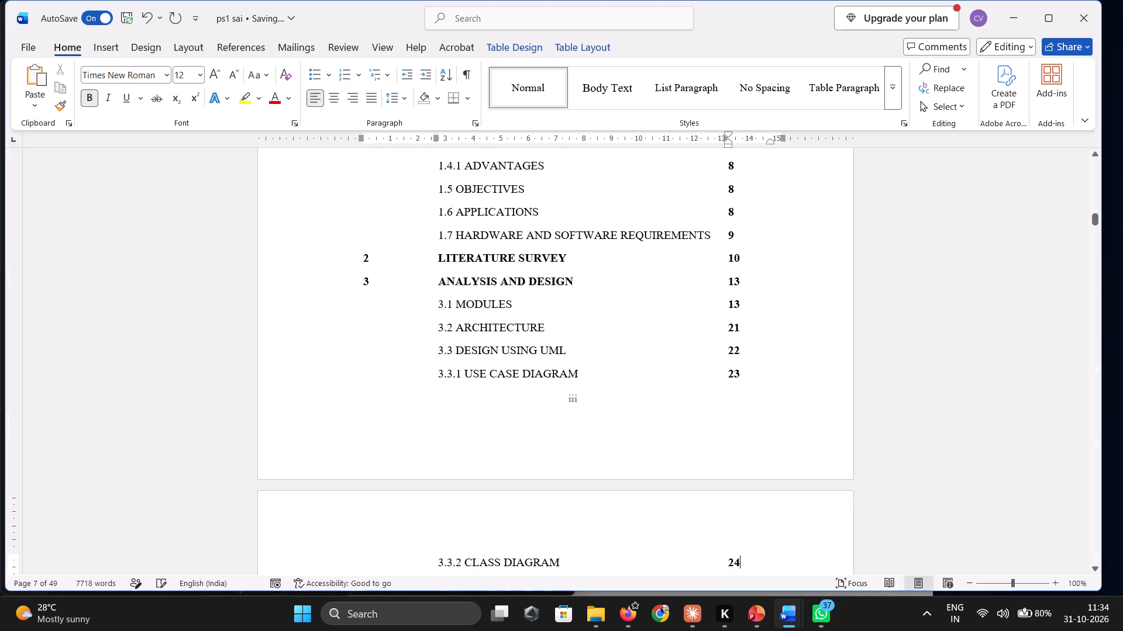
key("Down")
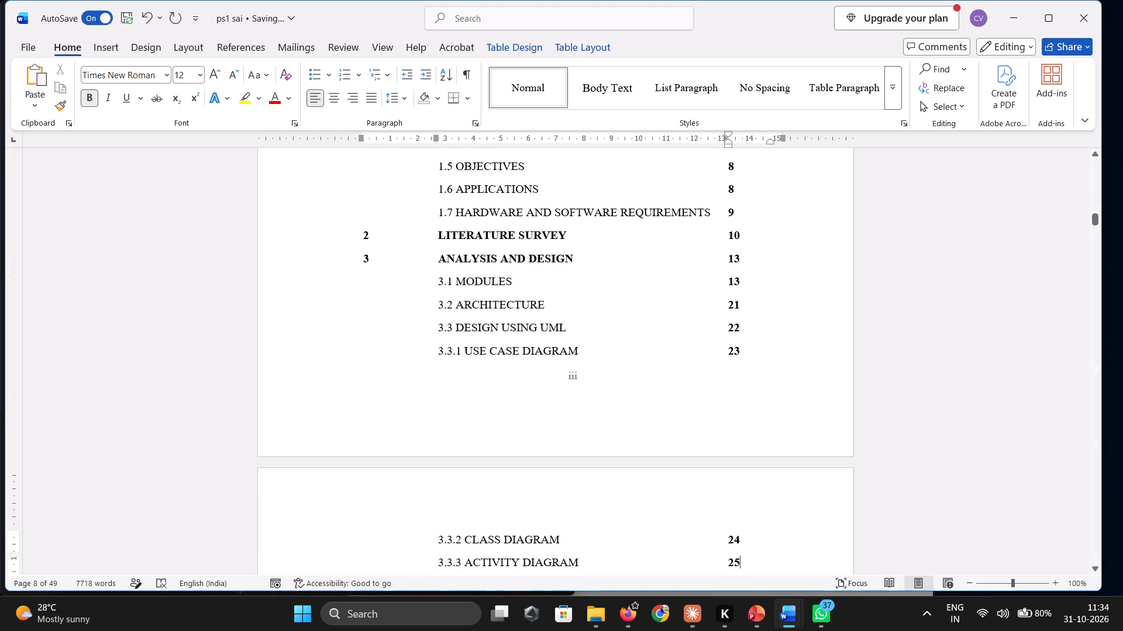
scroll(749, 401, "down", 1)
scroll(749, 401, "up", 1)
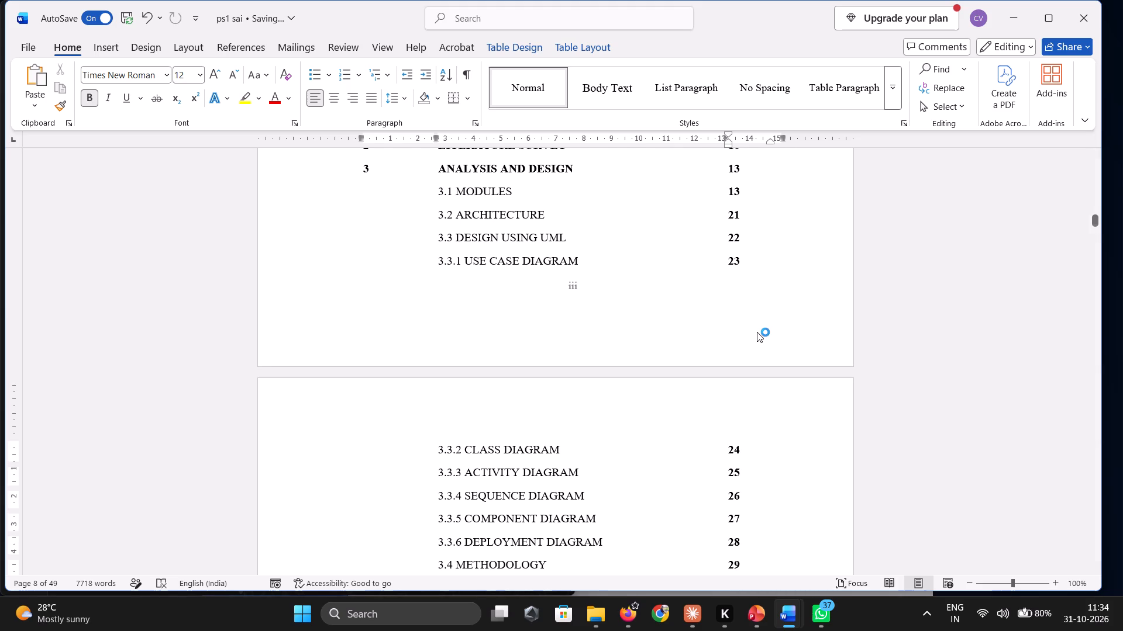
left_click(749, 261)
key("BackSpace")
key("2")
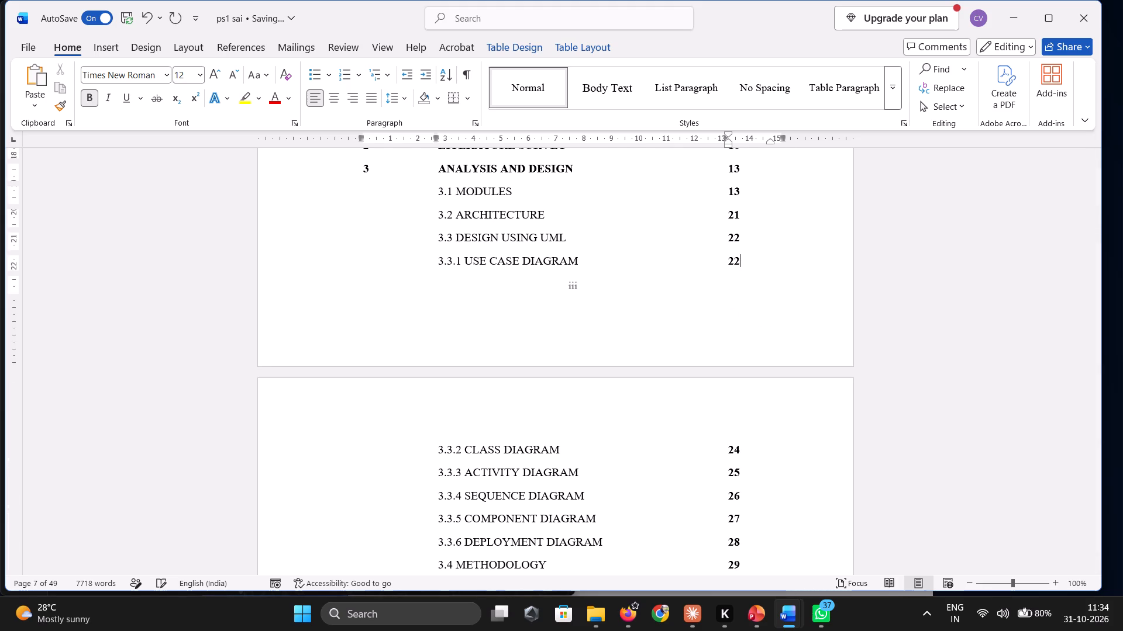
Delete the blank lines above the Figure 3.2 Use Case Diagram caption to pull it back onto the diagram's page.
key("Down")
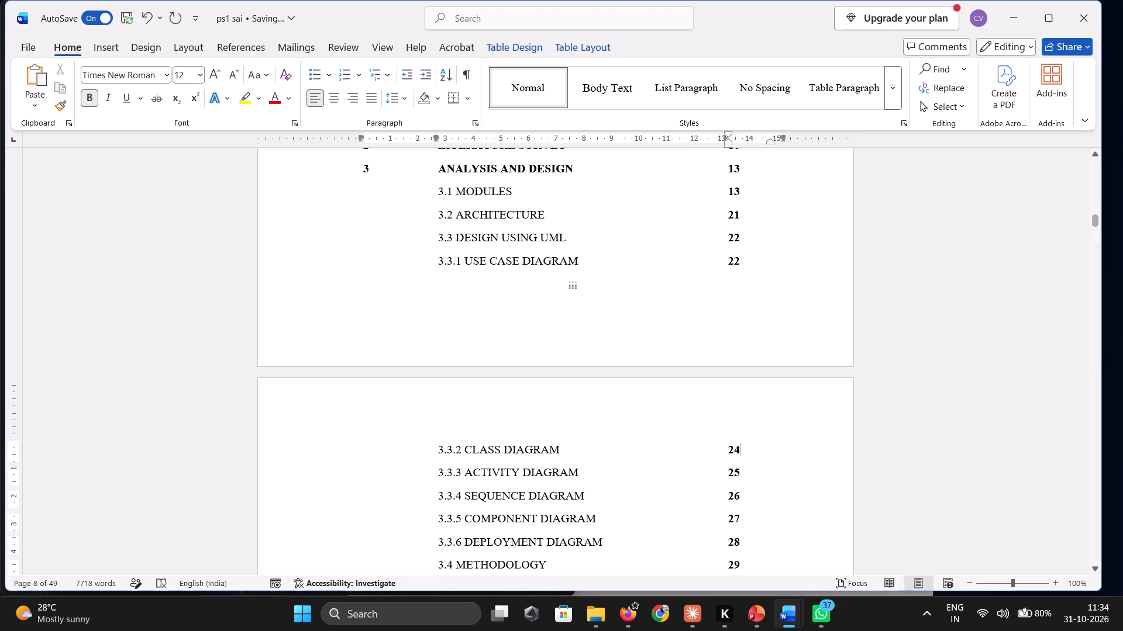
scroll(950, 314, "down", 6, "ctrl")
scroll(950, 314, "down", 7)
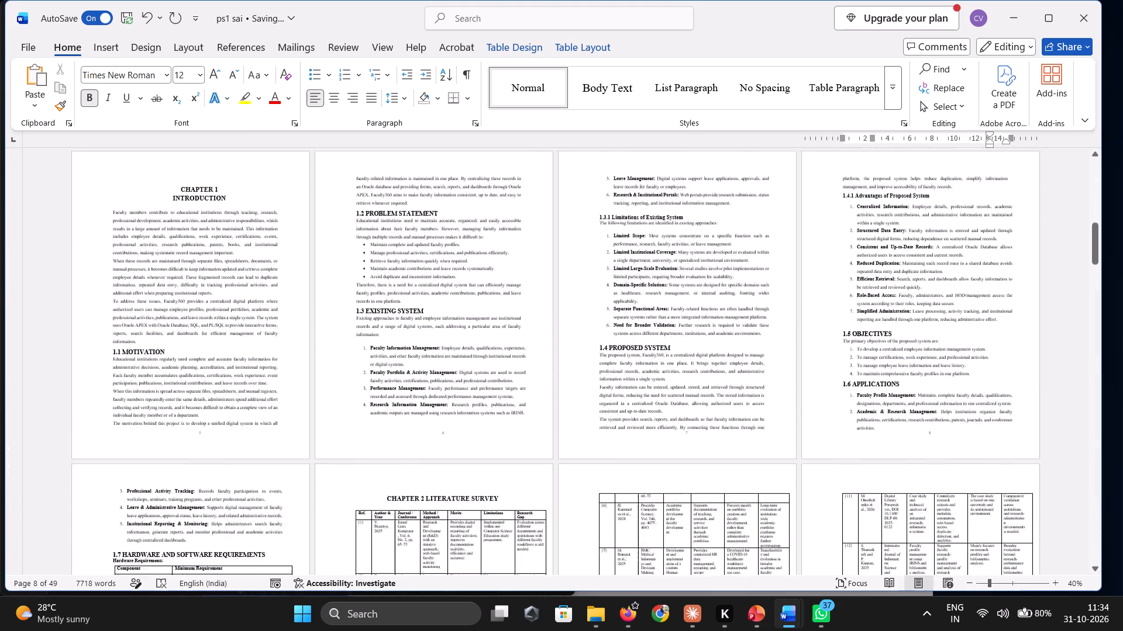
scroll(950, 314, "down", 11)
scroll(950, 314, "up", 3)
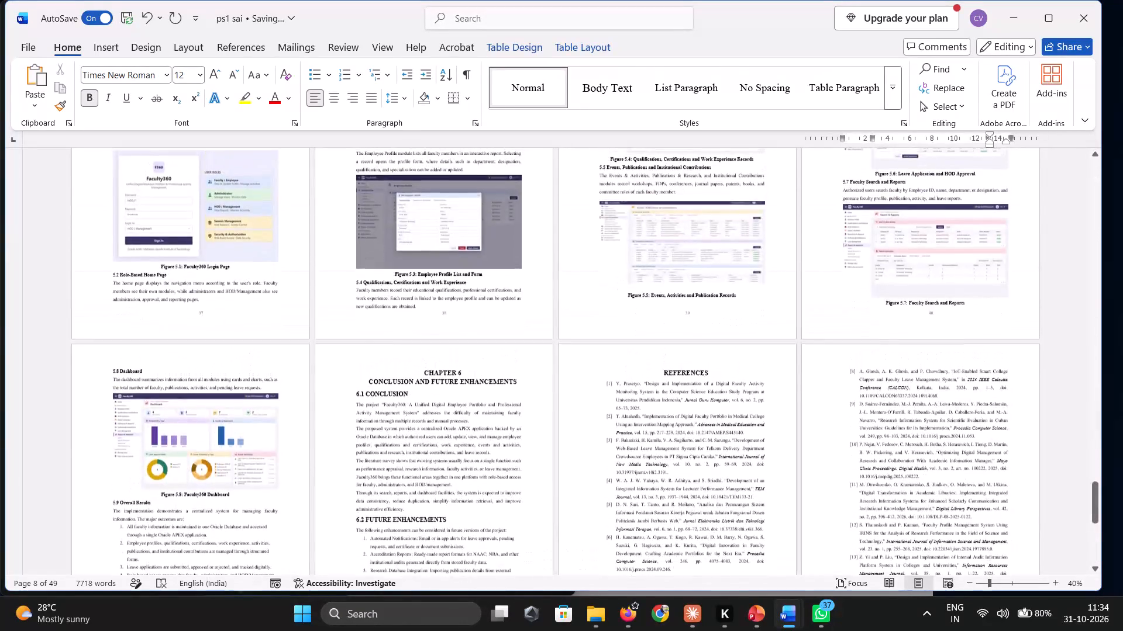
scroll(950, 314, "up", 10)
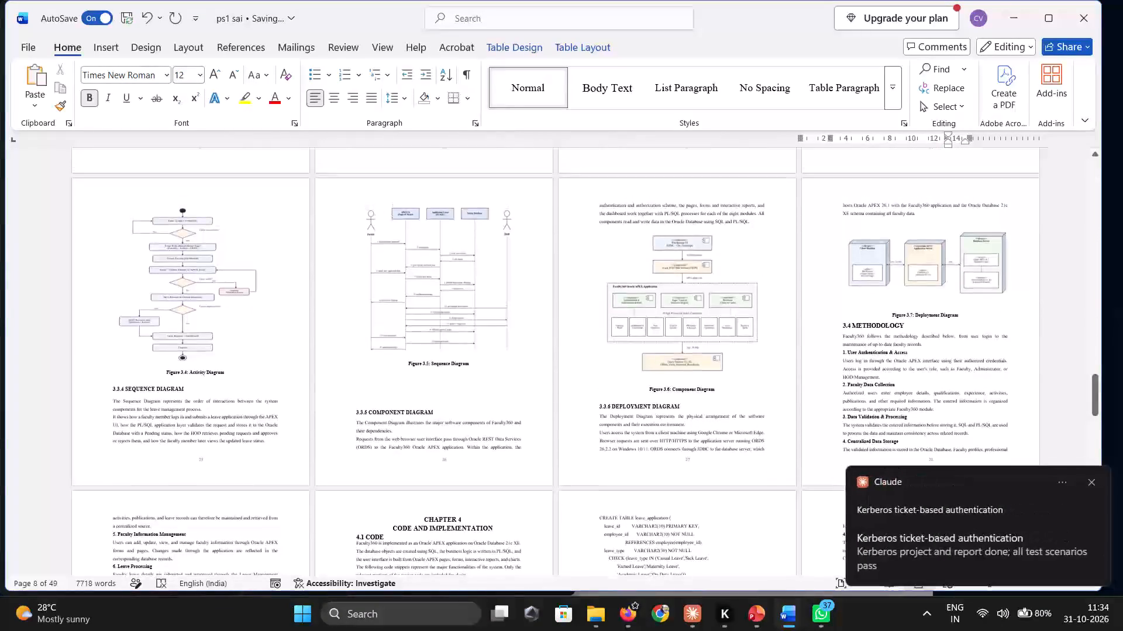
scroll(950, 314, "up", 6)
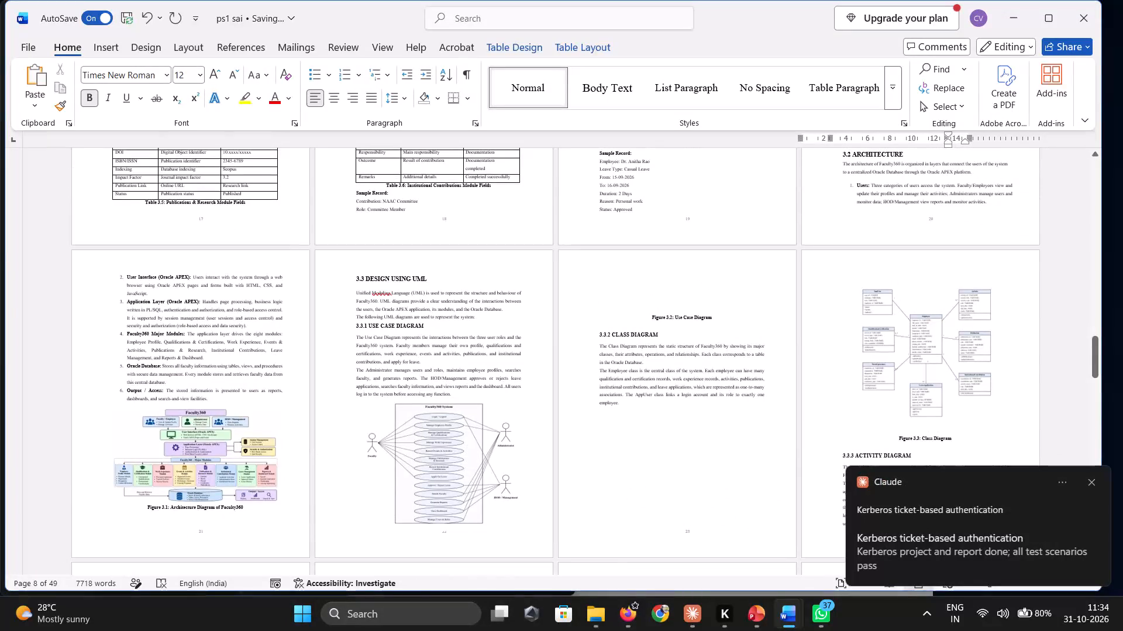
left_click(660, 306)
key("BackSpace")
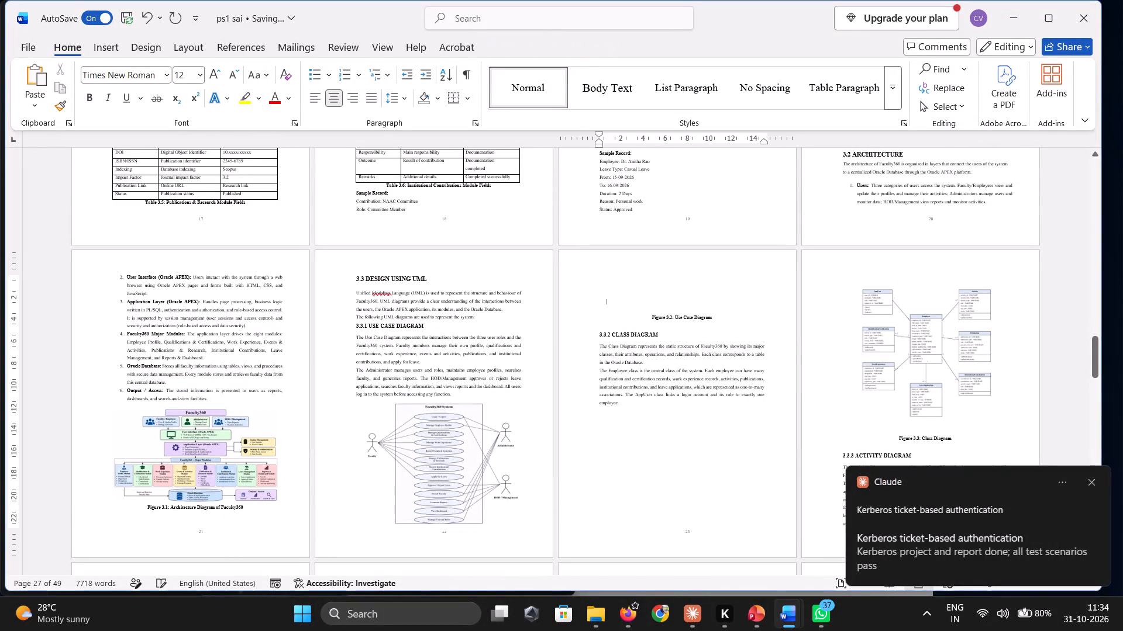
key("BackSpace")
key("BackSpace")
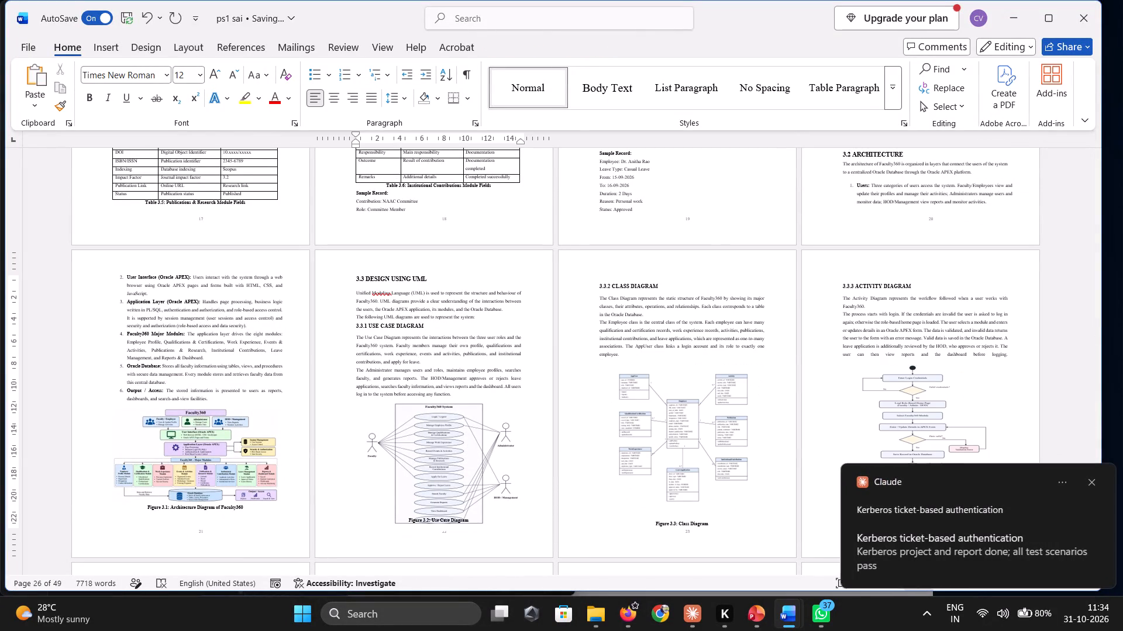
Delete the blank space before the 3.3.2 CLASS DIAGRAM heading, backspacing up to the Figure 3.2 caption.
scroll(528, 440, "down", 1)
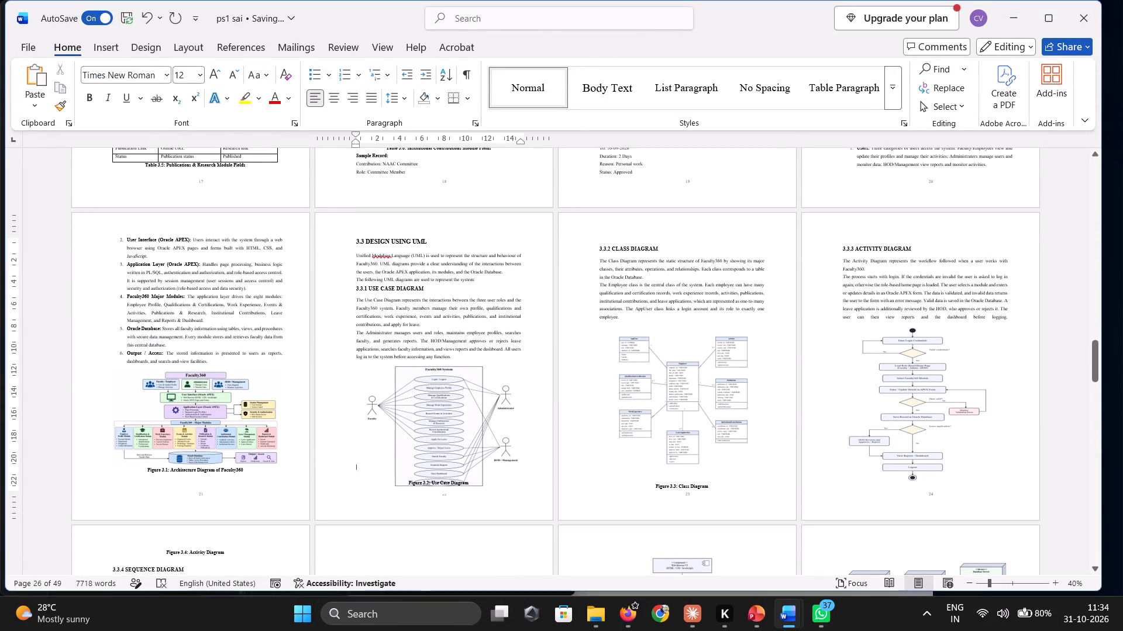
left_click(616, 242)
key("BackSpace")
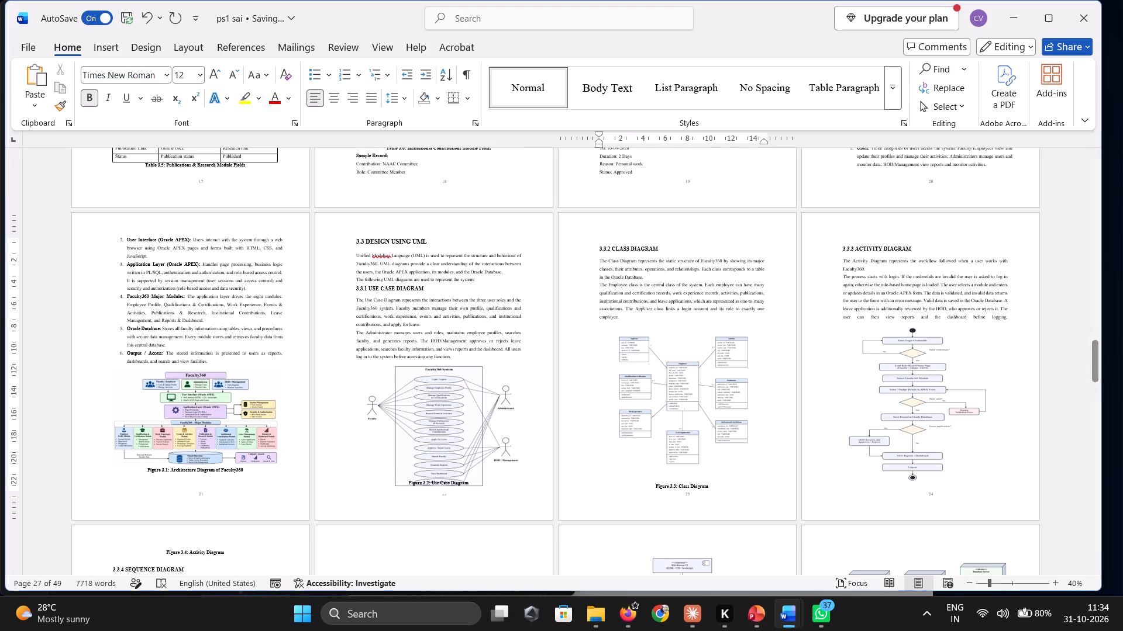
key("BackSpace")
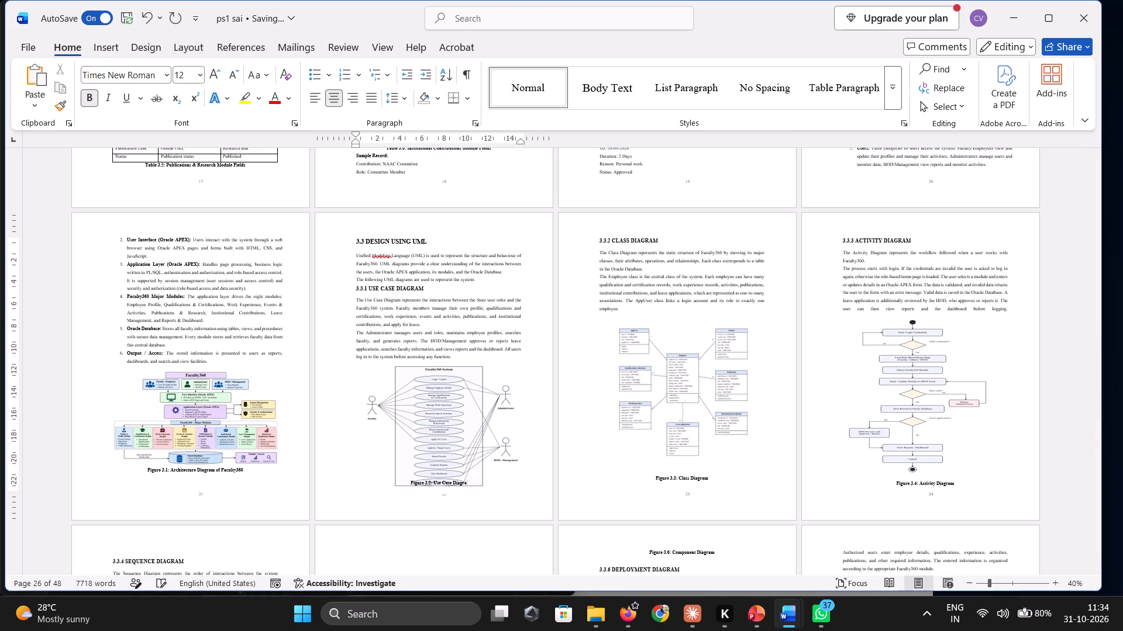
left_click(486, 446)
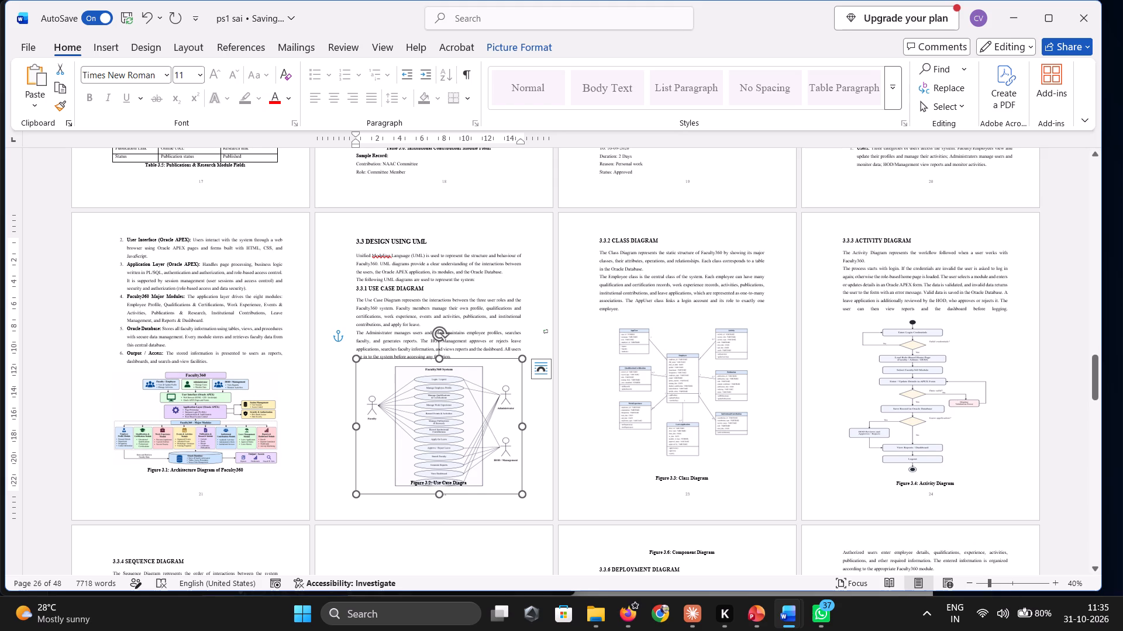
Delete the blank lines above the 3.3.5 COMPONENT DIAGRAM heading on its page.
scroll(450, 448, "down", 3)
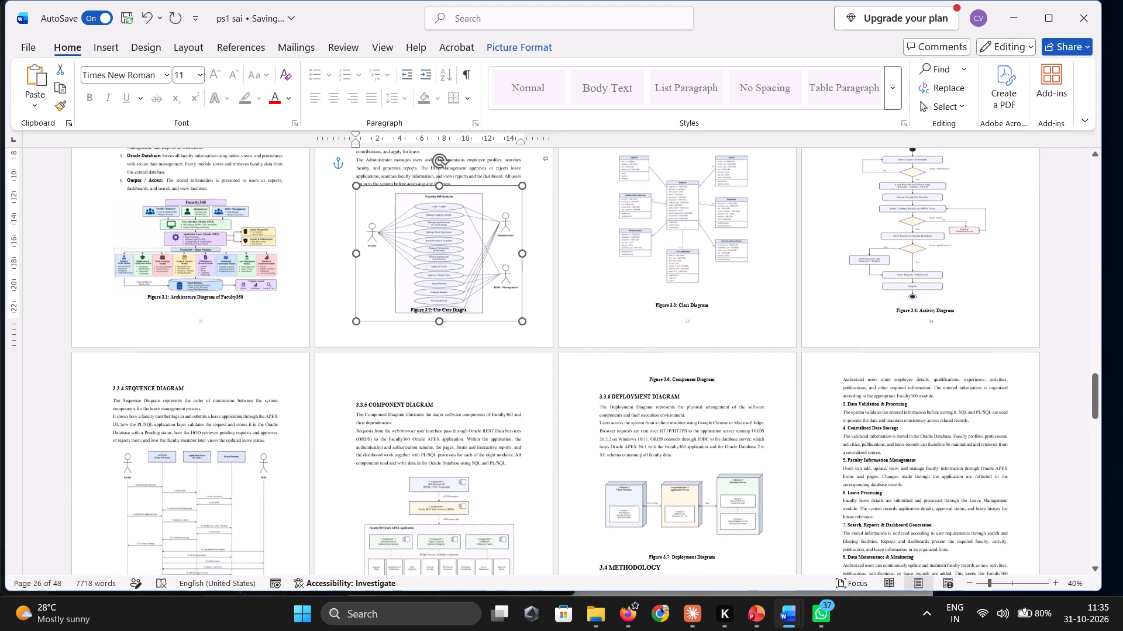
left_click(412, 393)
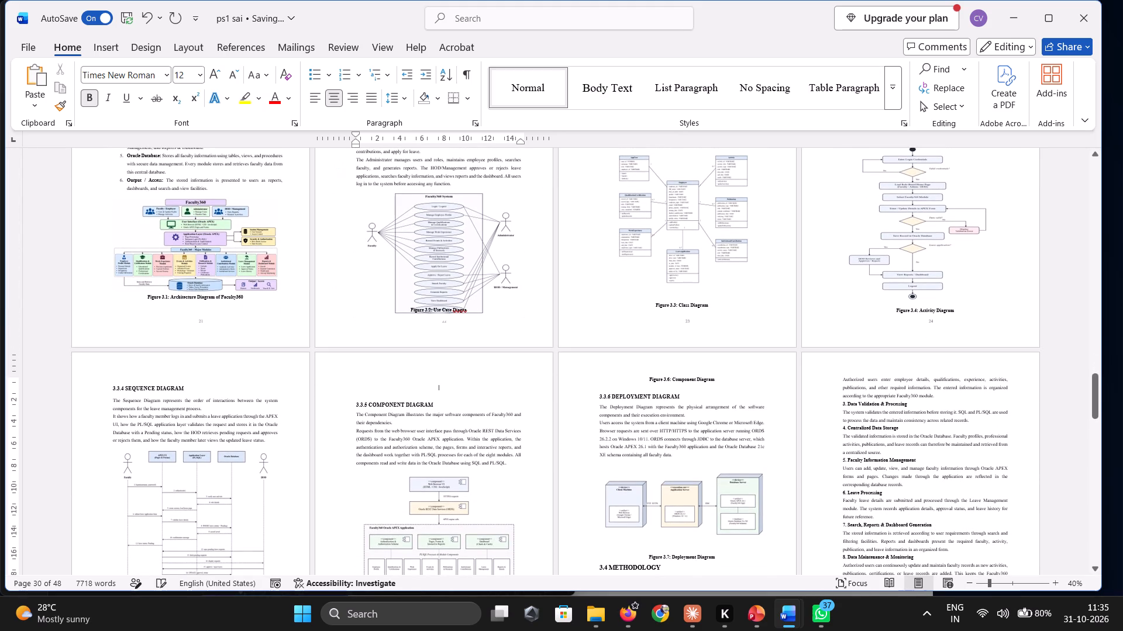
key("BackSpace")
key("BackSpace")
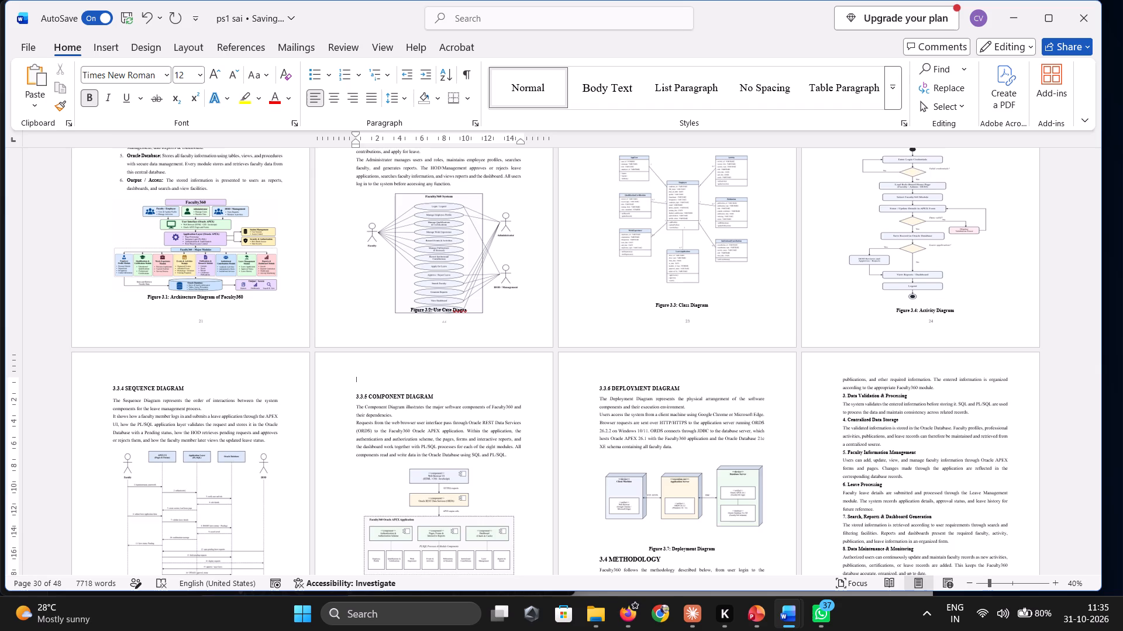
key("BackSpace")
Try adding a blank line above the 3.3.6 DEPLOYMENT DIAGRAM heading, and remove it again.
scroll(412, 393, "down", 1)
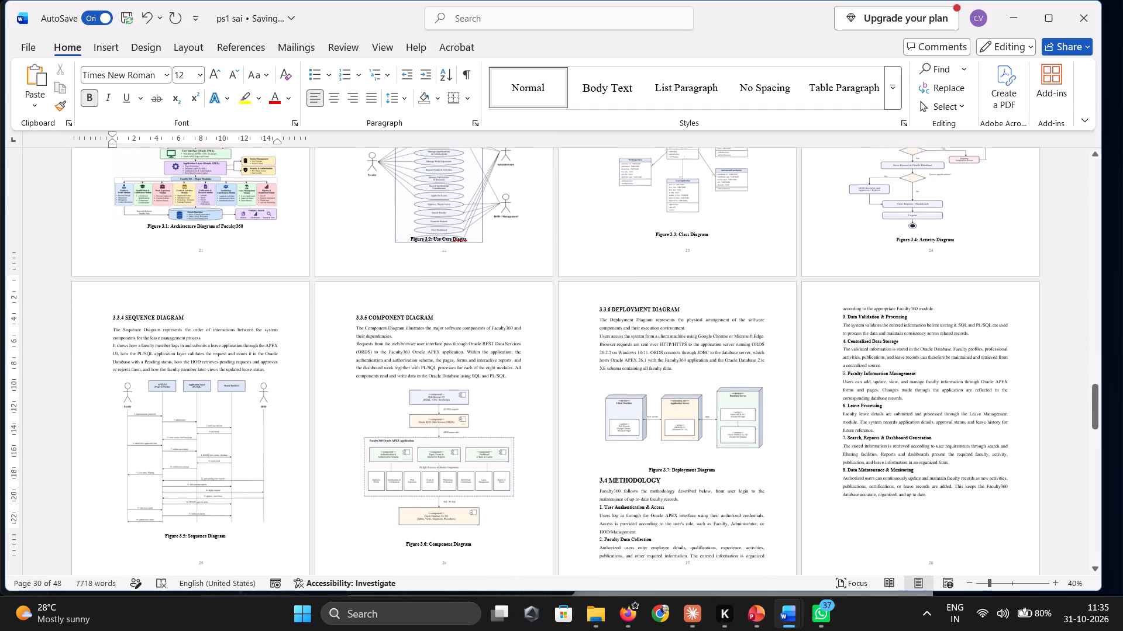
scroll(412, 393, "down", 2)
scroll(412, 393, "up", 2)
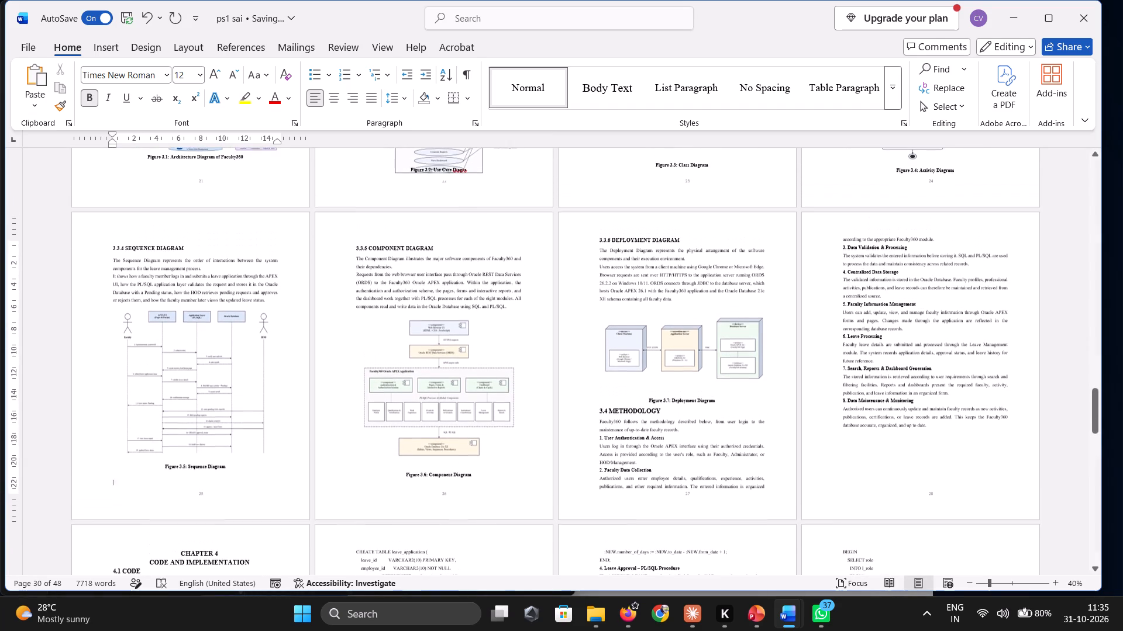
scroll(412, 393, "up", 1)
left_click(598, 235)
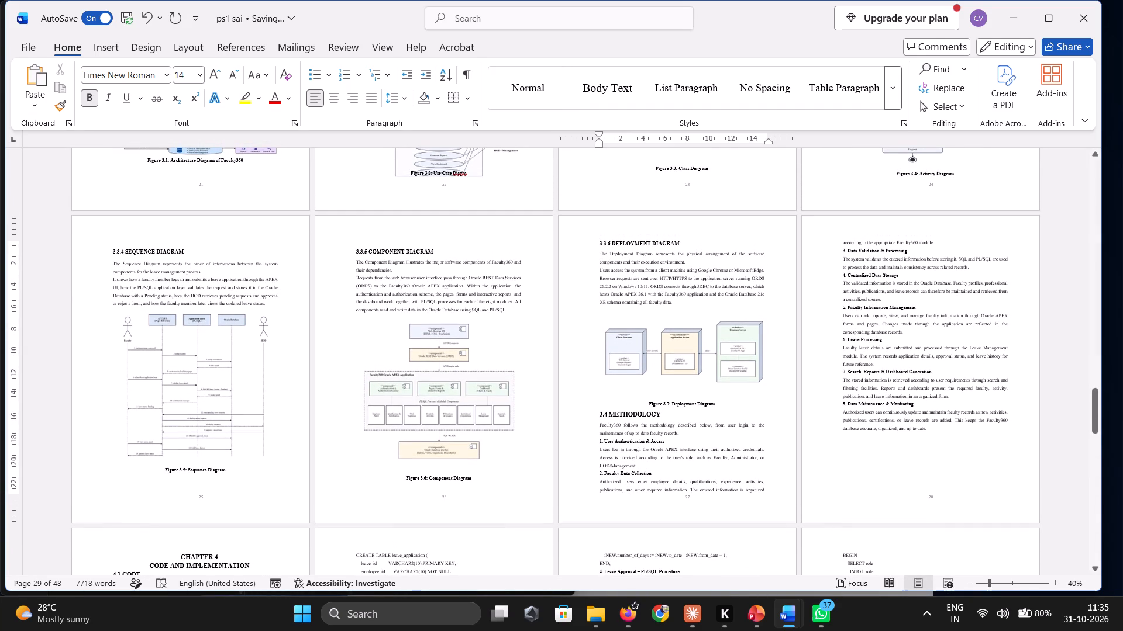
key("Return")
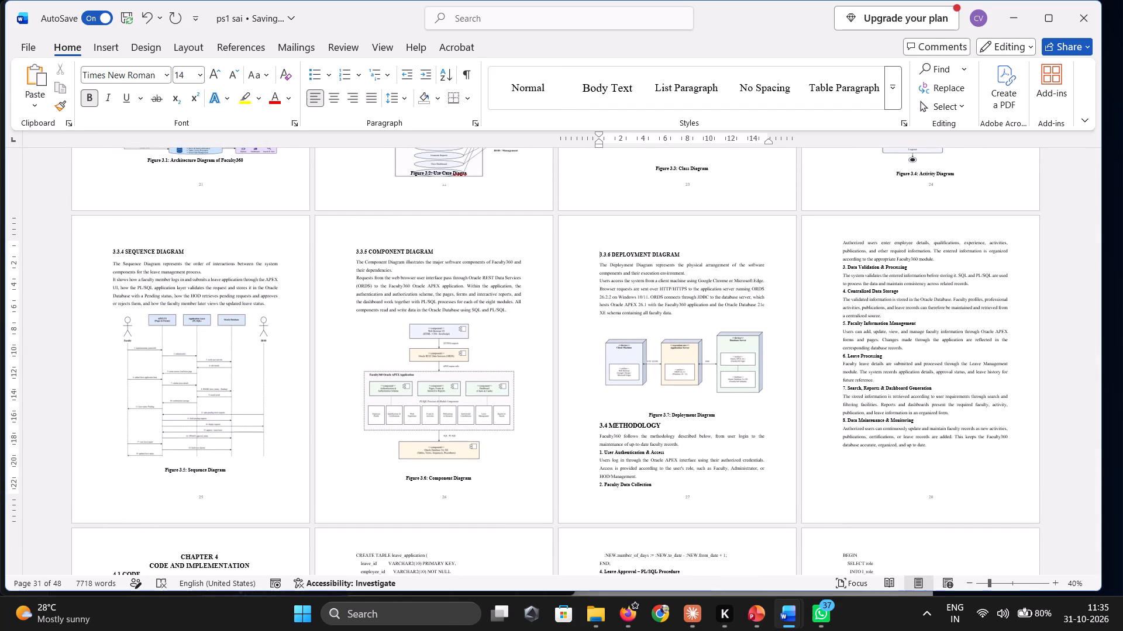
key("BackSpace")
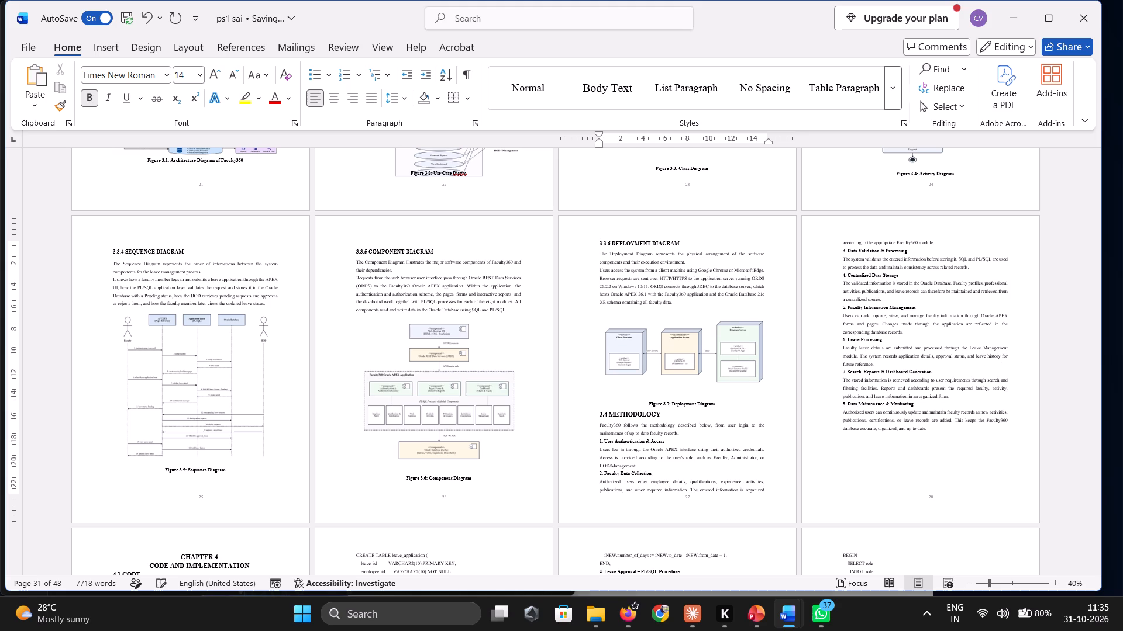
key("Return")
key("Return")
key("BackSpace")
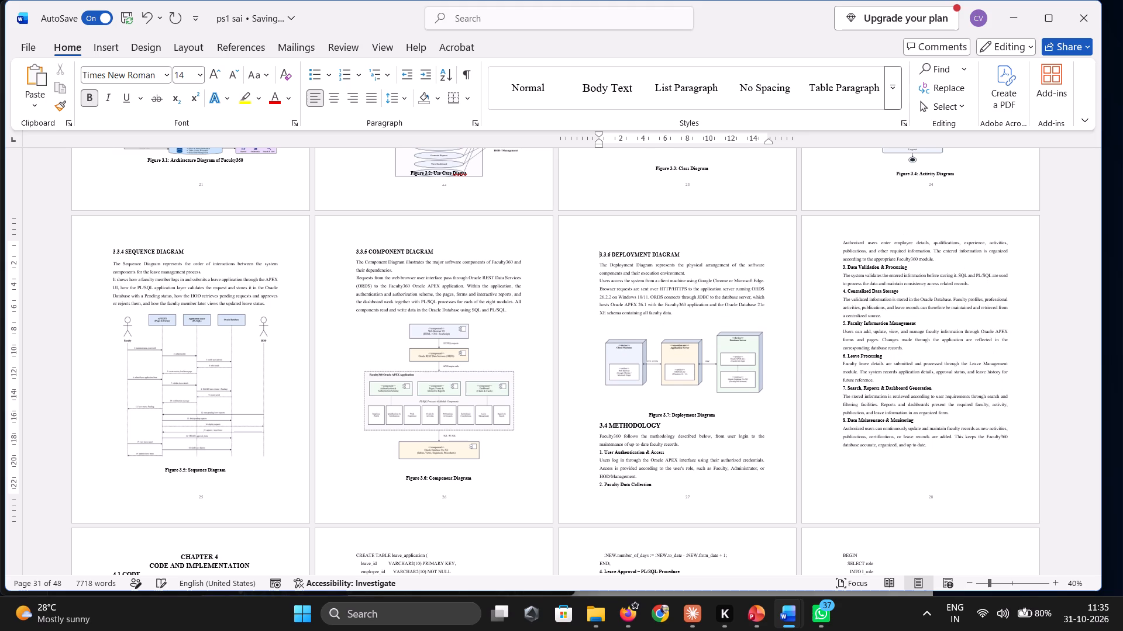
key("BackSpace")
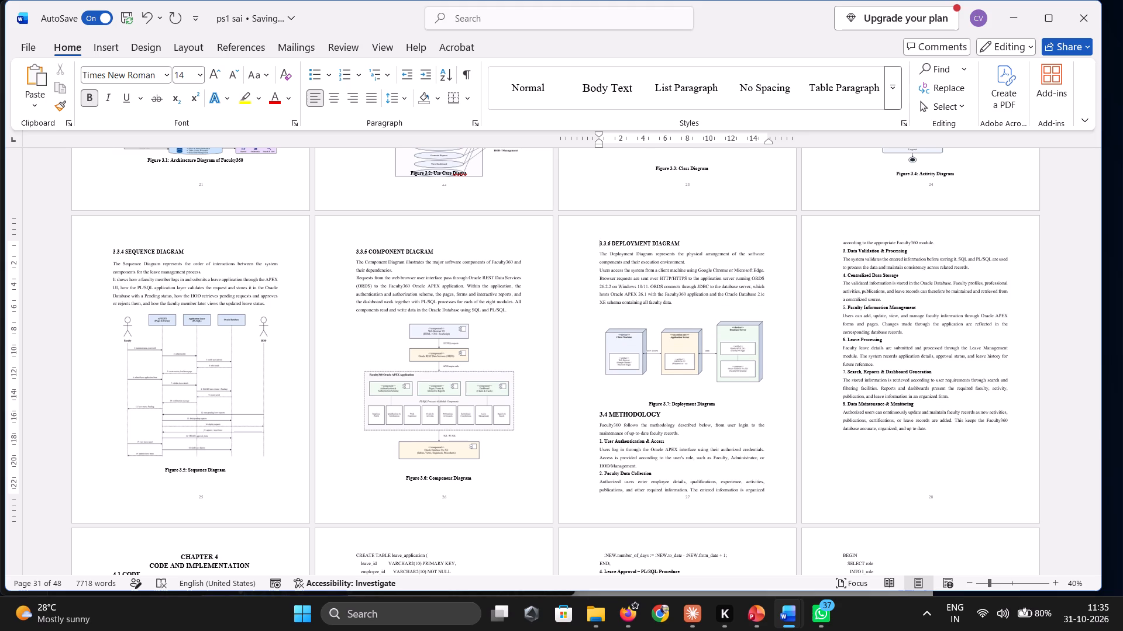
Review the page layout of the report from the Chapter 3 modules through the diagrams to the Chapter 4 and 5 pages.
scroll(504, 302, "down", 4)
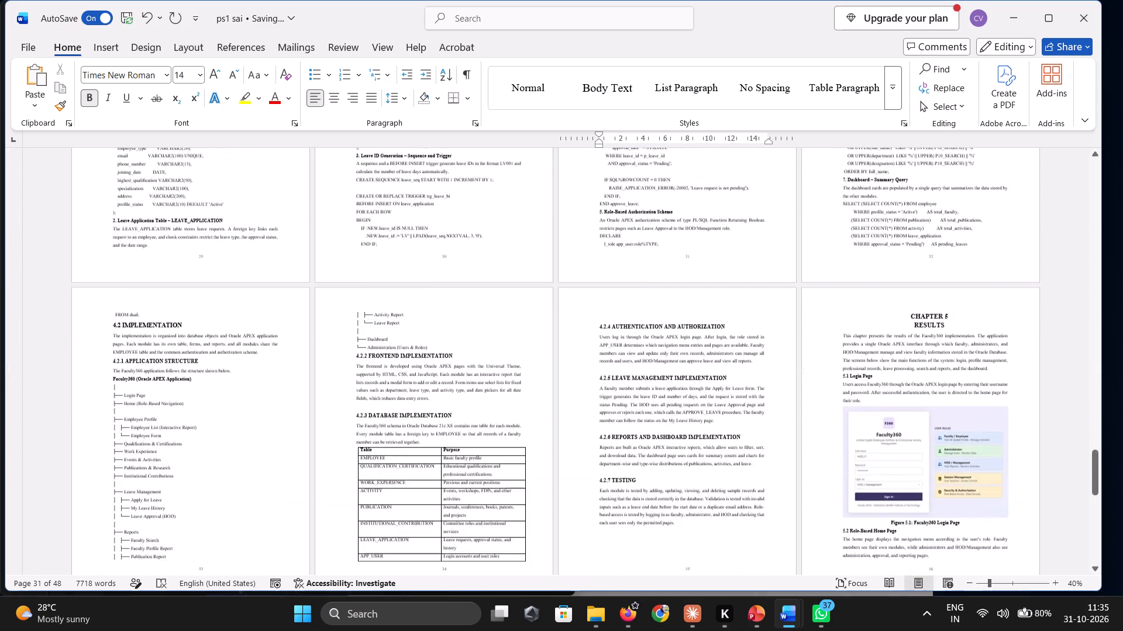
scroll(504, 302, "down", 17)
scroll(504, 302, "up", 10)
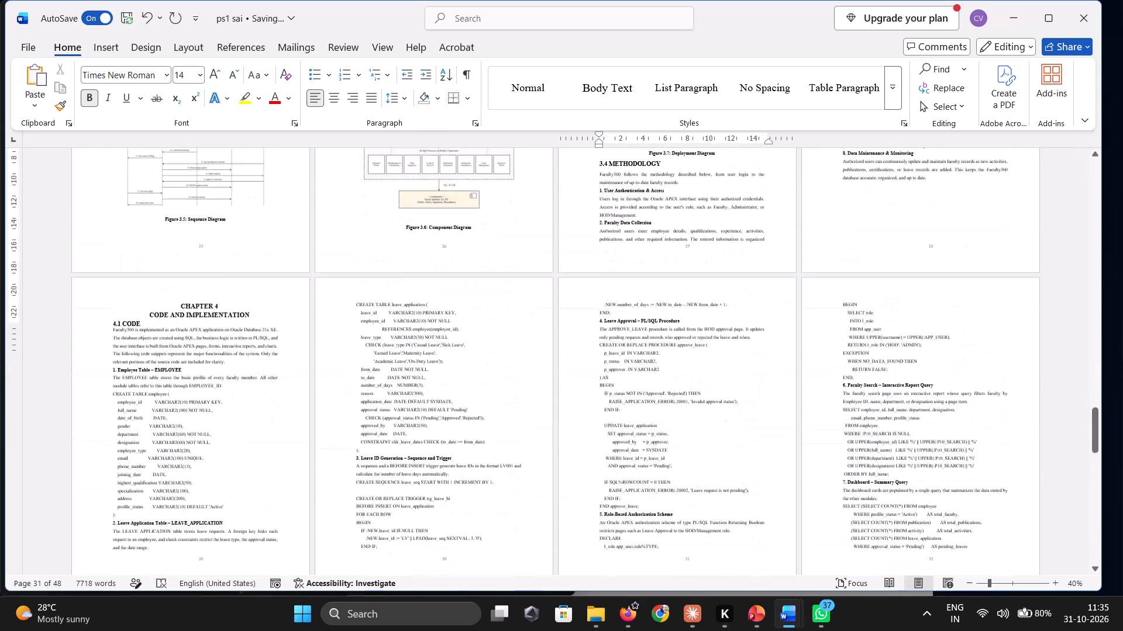
scroll(504, 302, "up", 8)
scroll(504, 302, "down", 2)
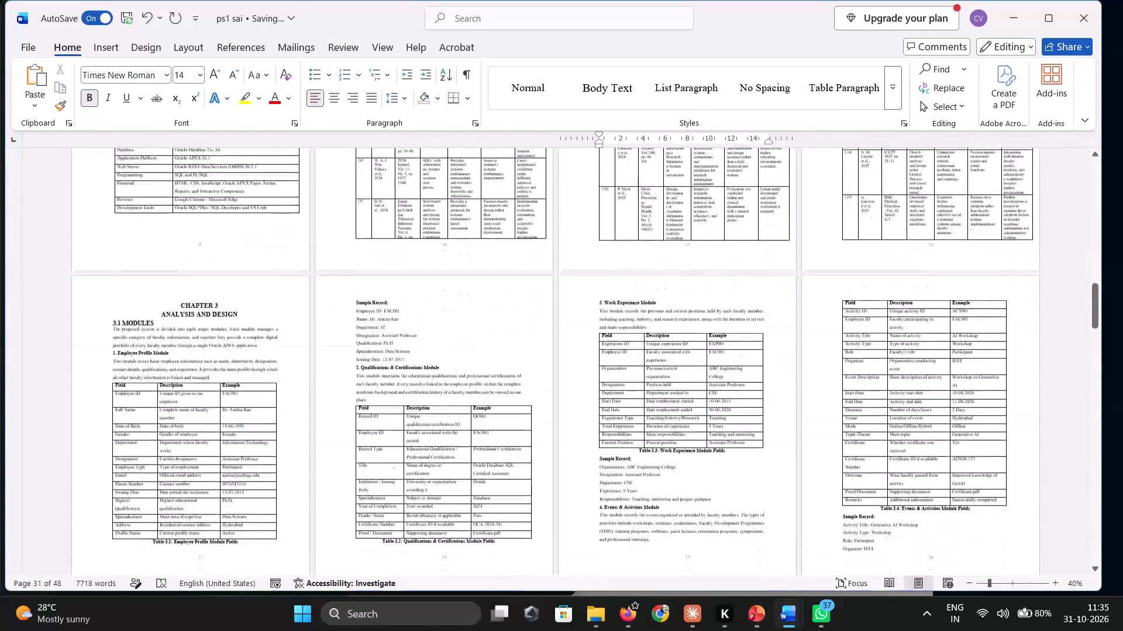
scroll(504, 302, "down", 4)
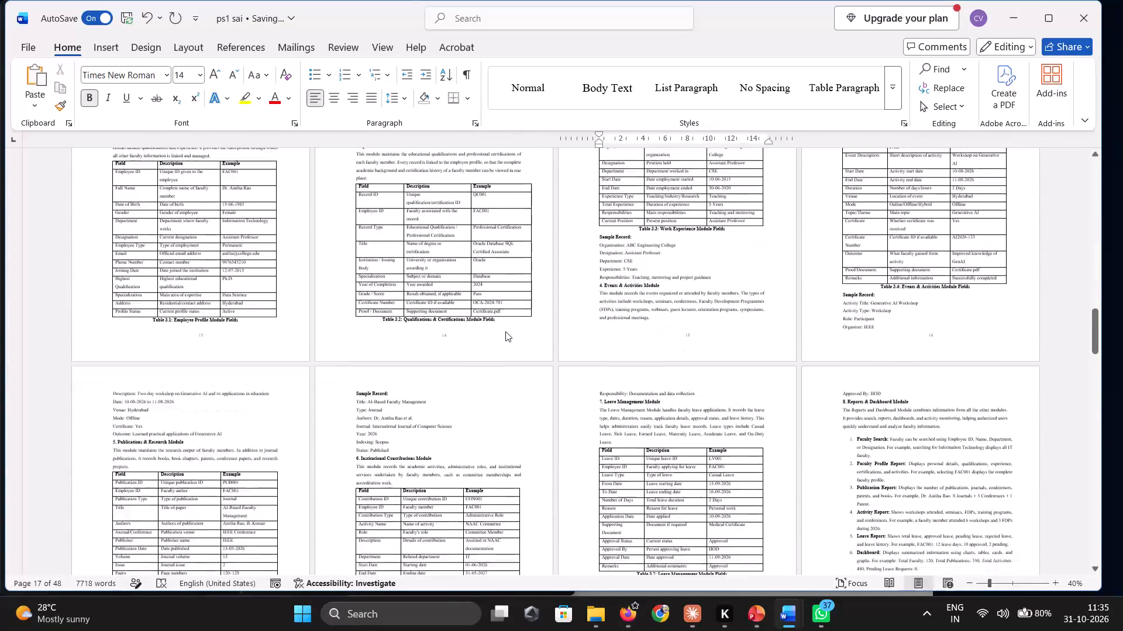
scroll(505, 331, "down", 9)
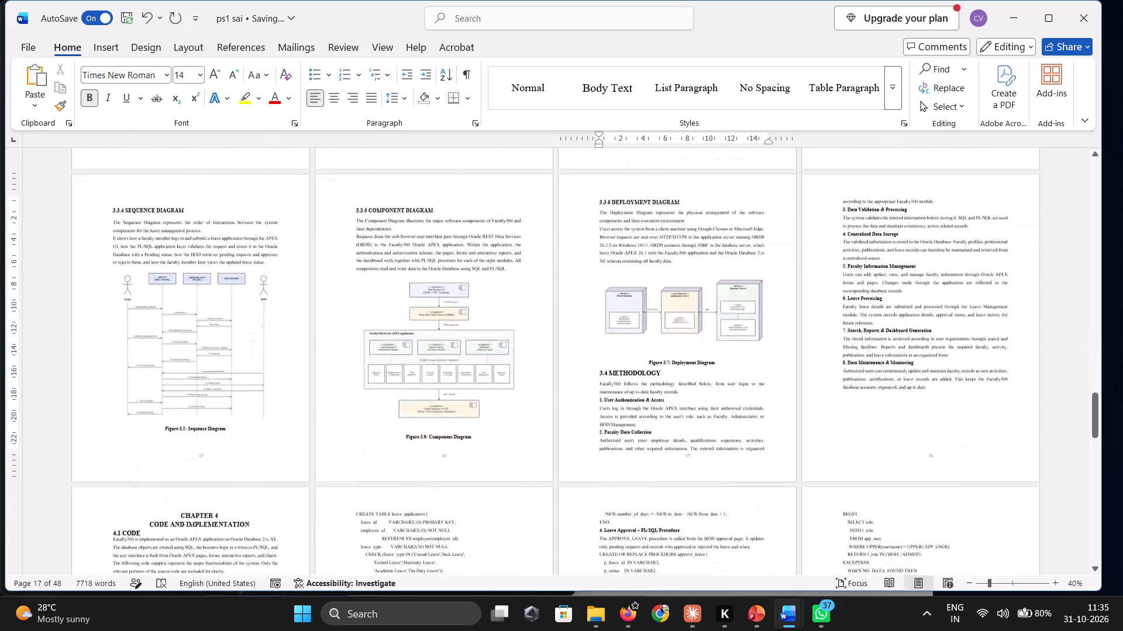
scroll(505, 331, "down", 1)
scroll(505, 331, "up", 2)
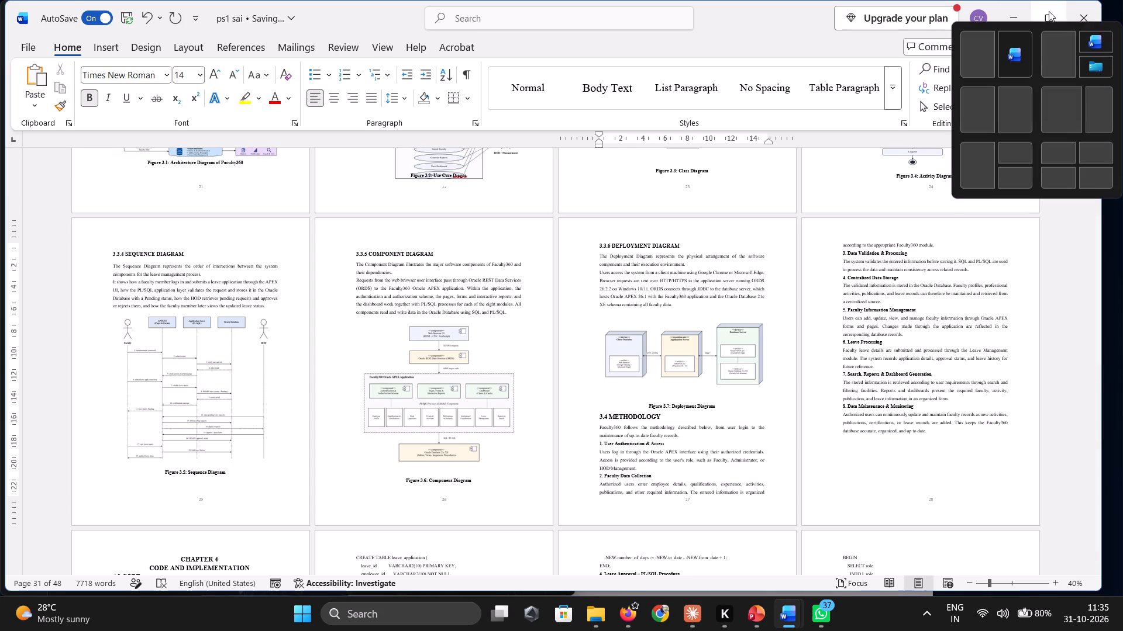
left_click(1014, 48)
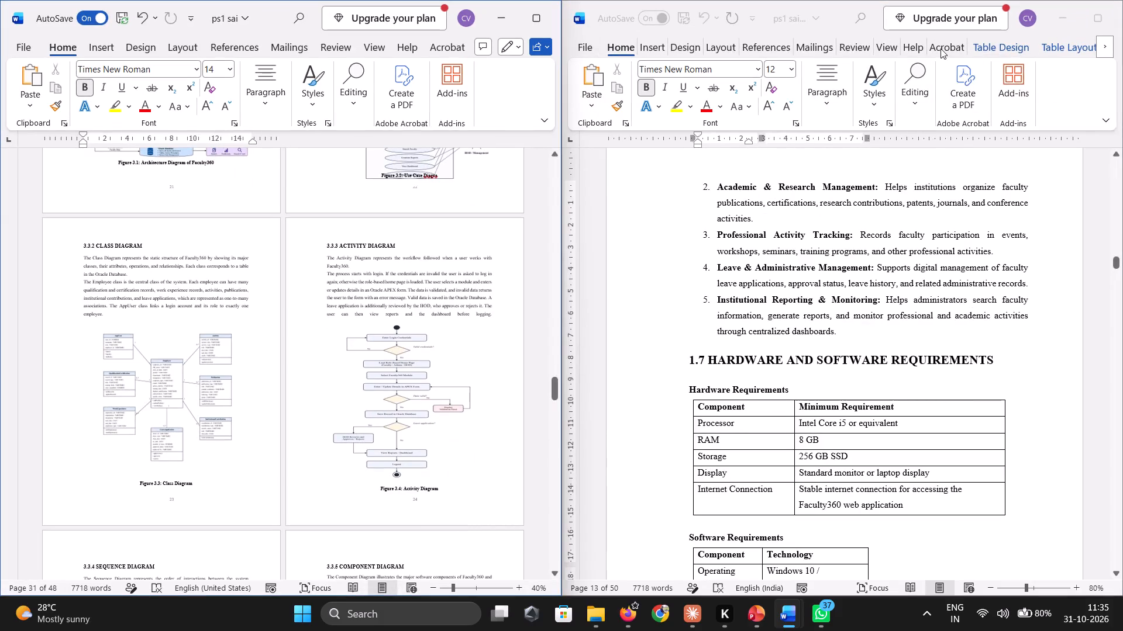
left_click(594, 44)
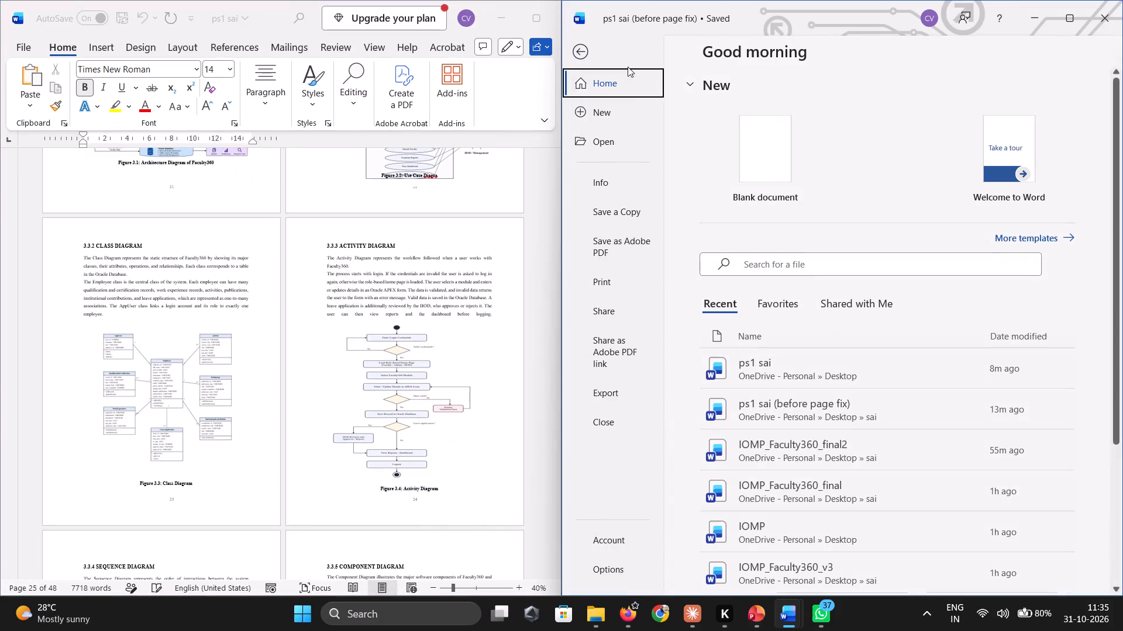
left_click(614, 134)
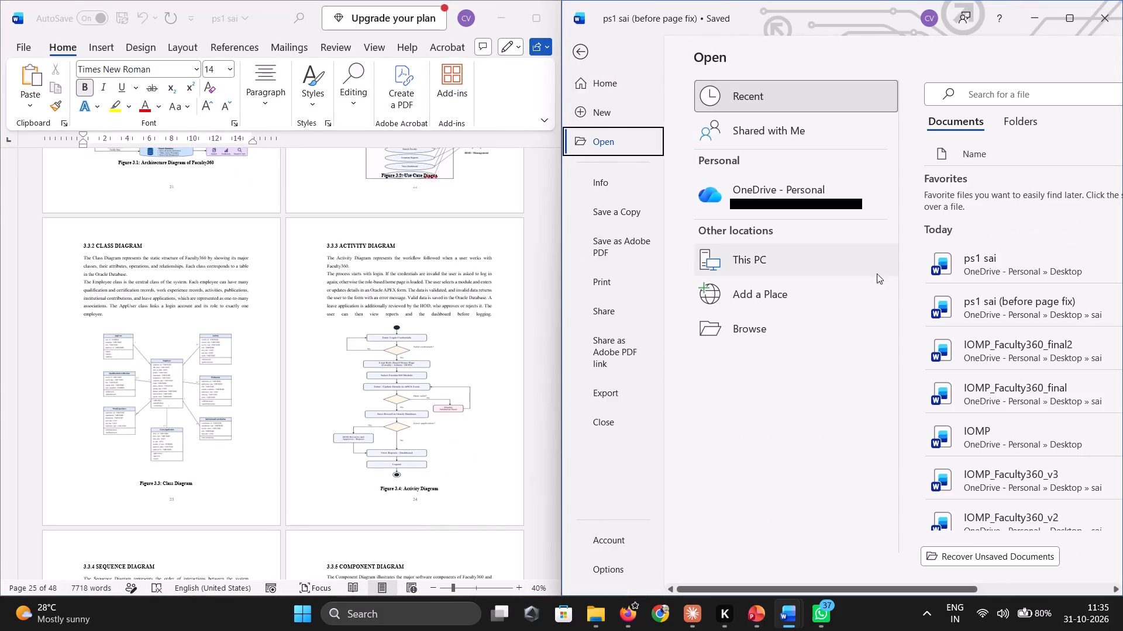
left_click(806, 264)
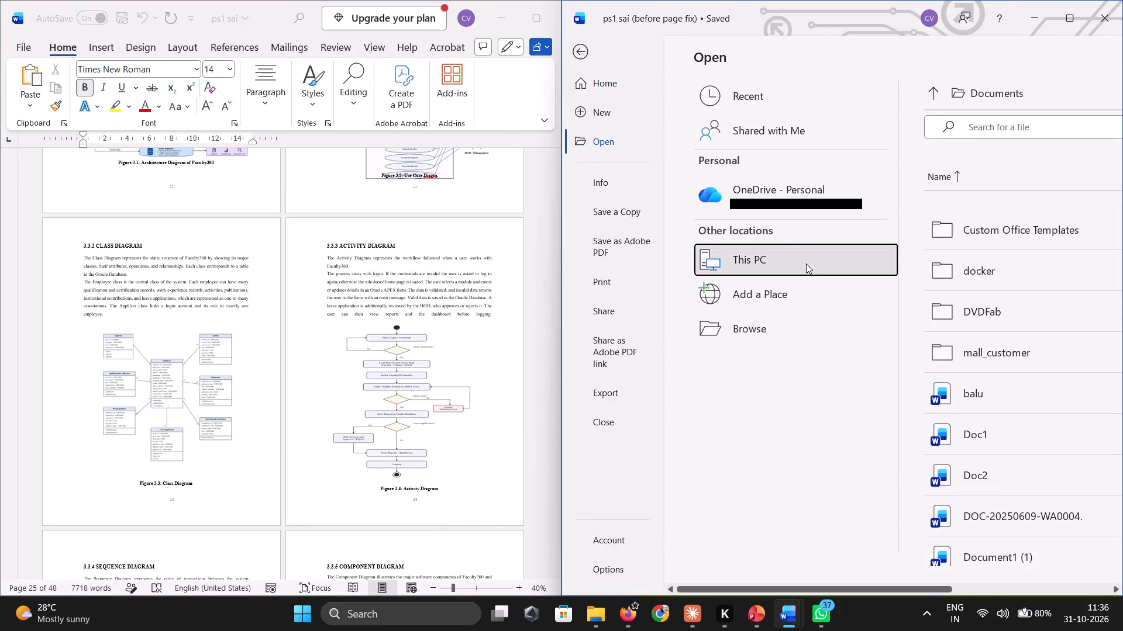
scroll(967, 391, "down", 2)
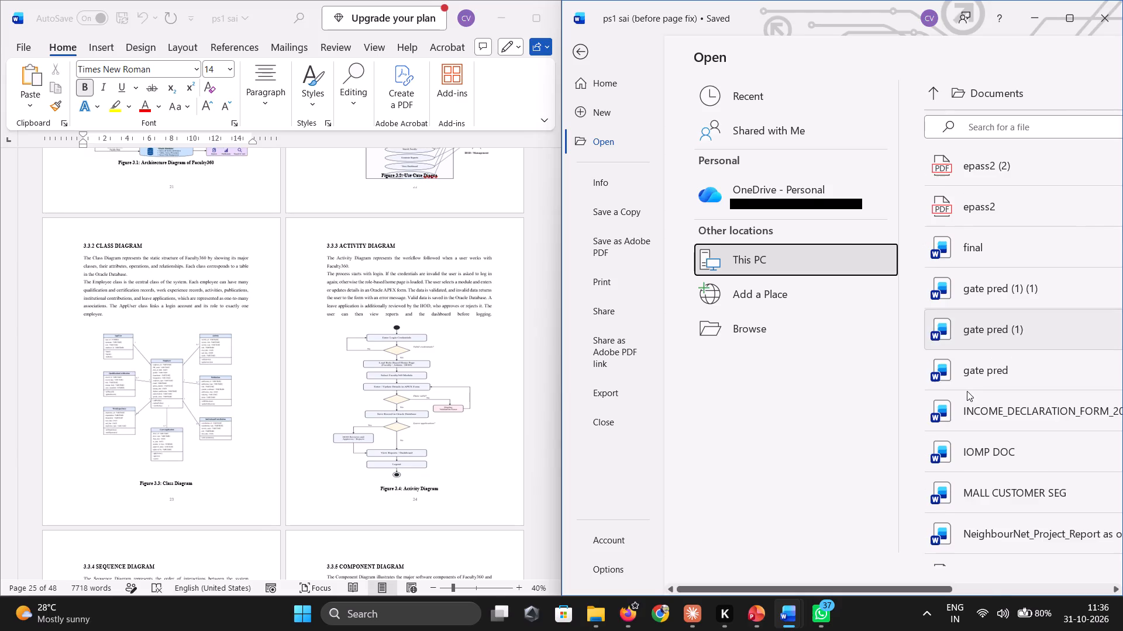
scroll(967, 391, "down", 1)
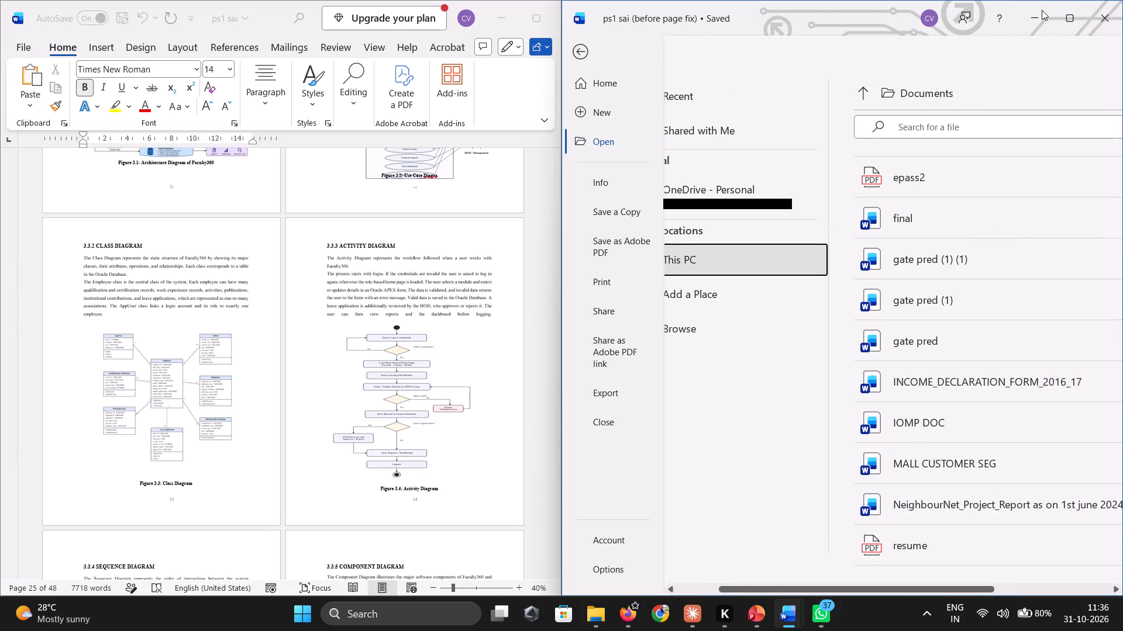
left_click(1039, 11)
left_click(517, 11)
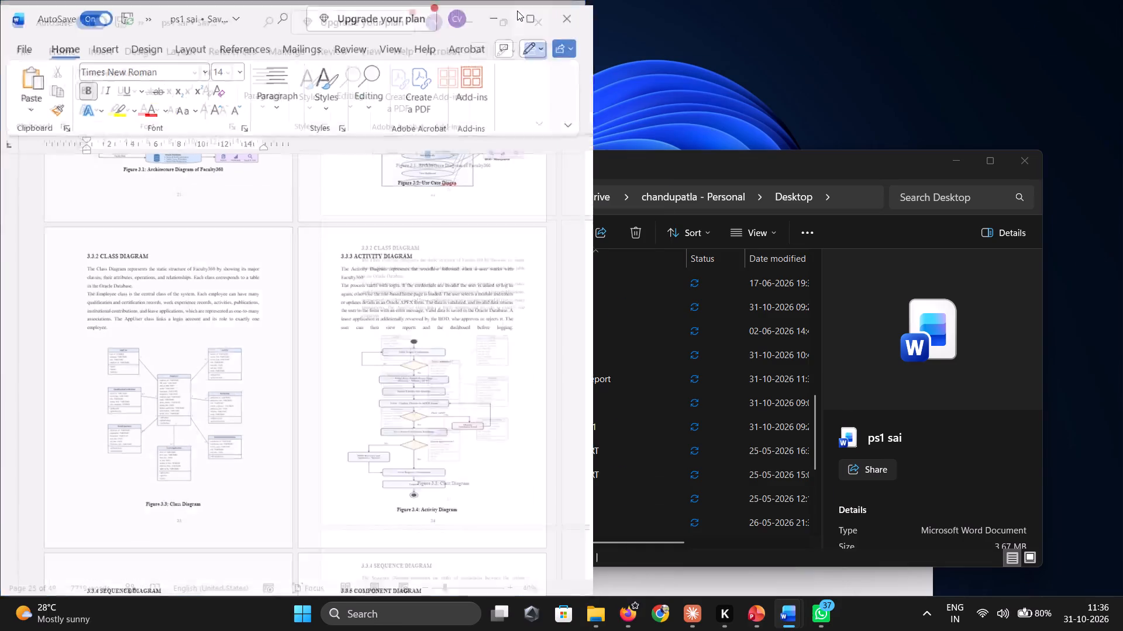
Save the edited ps1 sai report.
scroll(617, 362, "up", 1)
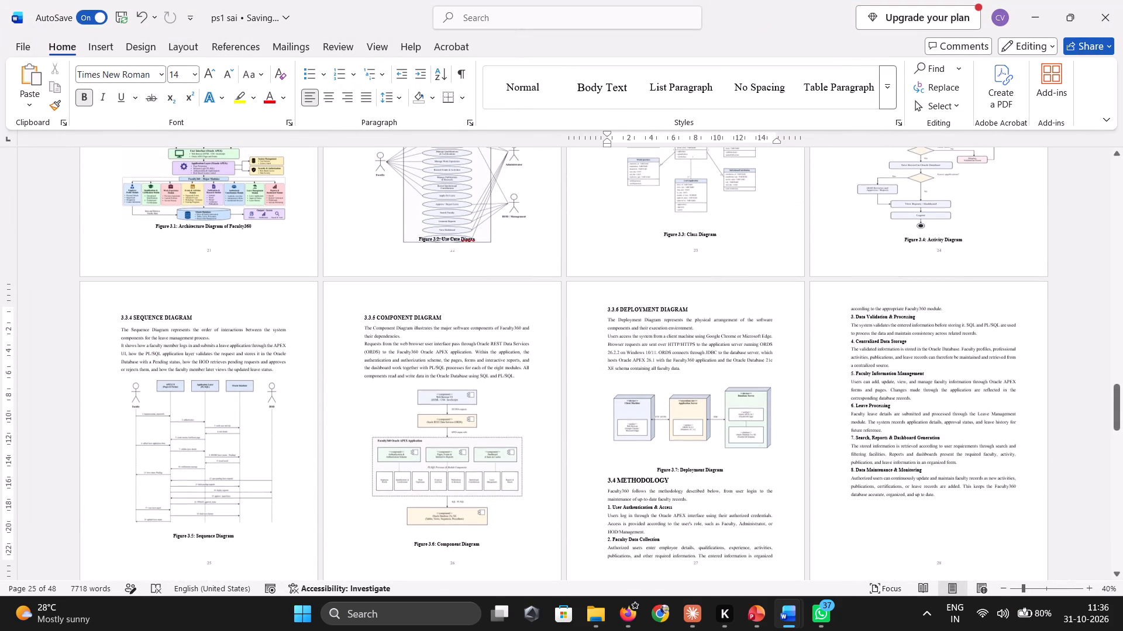
scroll(617, 362, "up", 6)
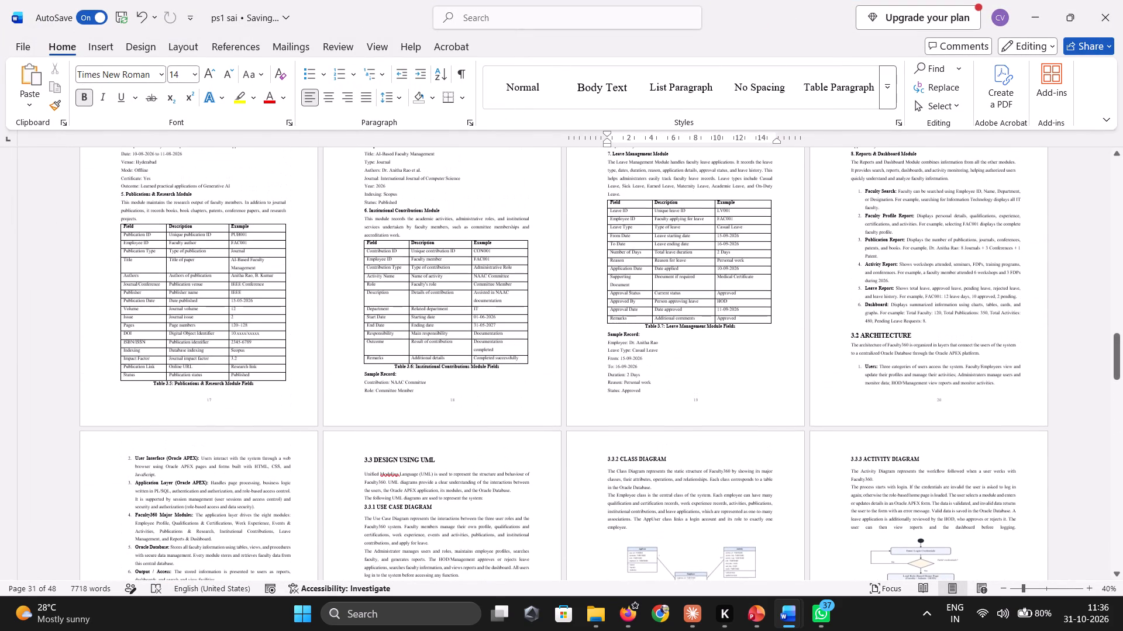
left_click(26, 43)
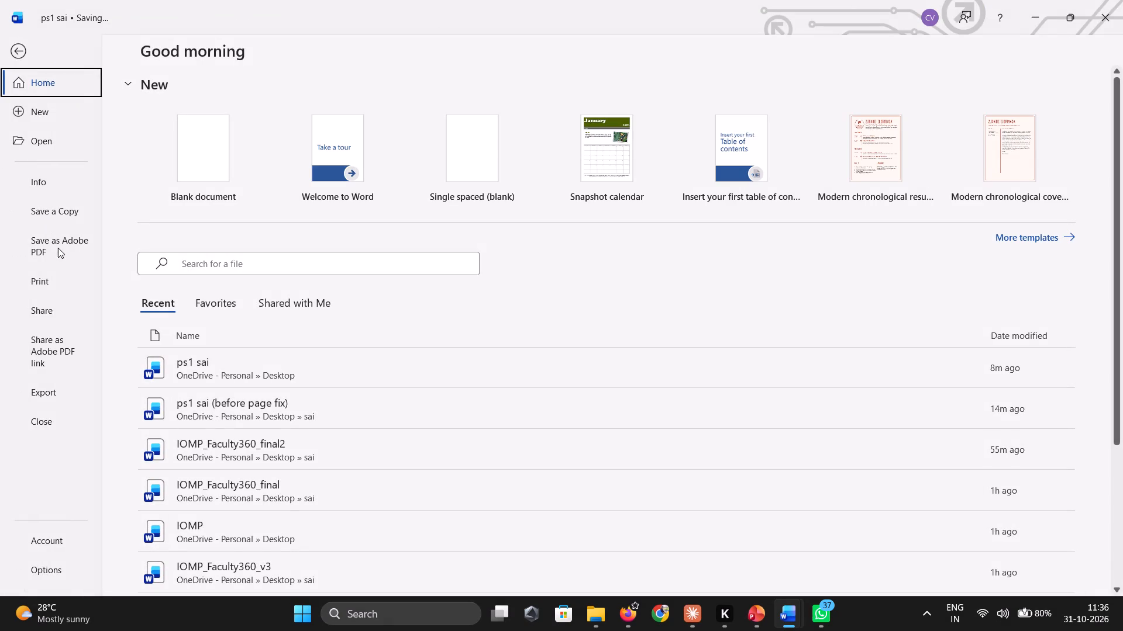
left_click(18, 58)
key("ctrl+s")
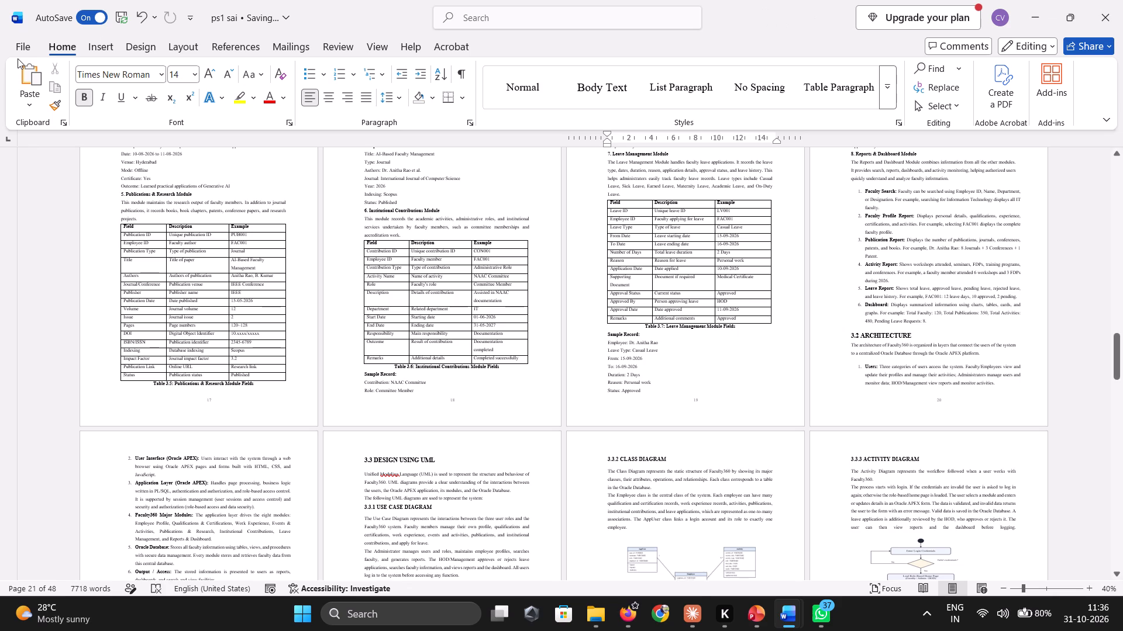
key("ctrl+s")
key("ctrl+s")
key("ctrl+s")
key("ctrl+s")
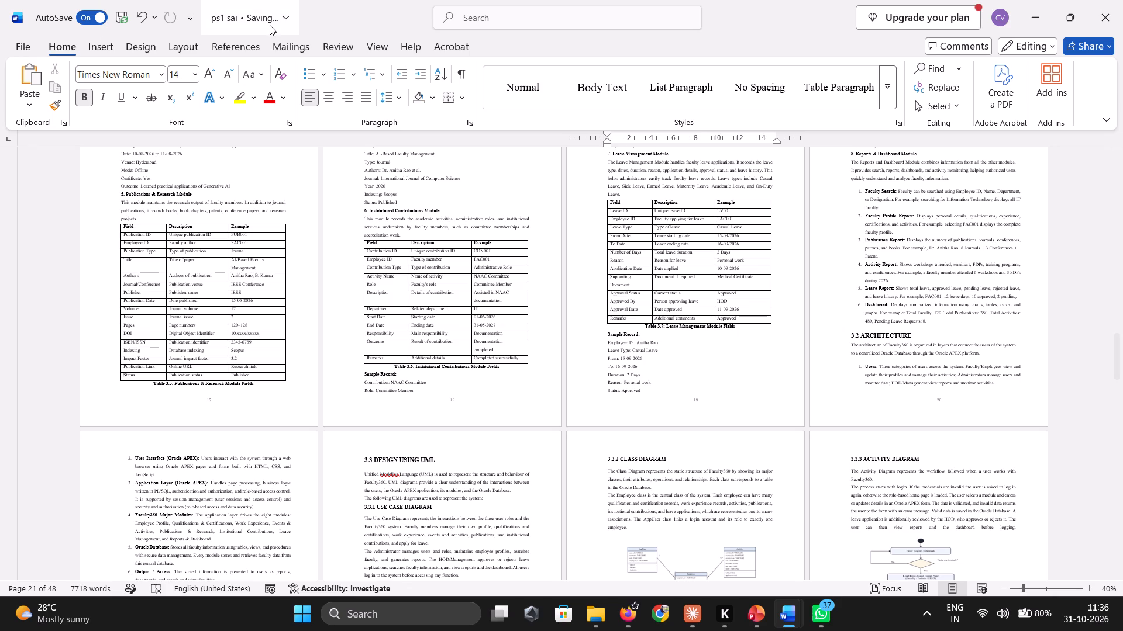
key("ctrl+s")
key("ctrl+s")
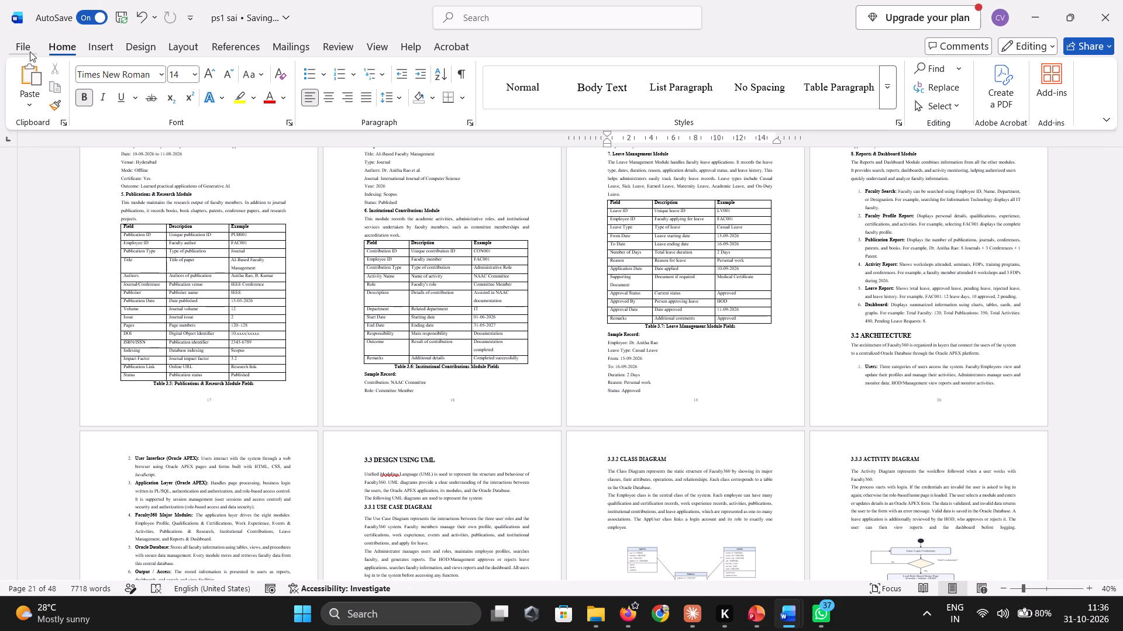
Start saving a copy of the report, choosing This PC as the save location.
left_click(30, 51)
left_click(68, 213)
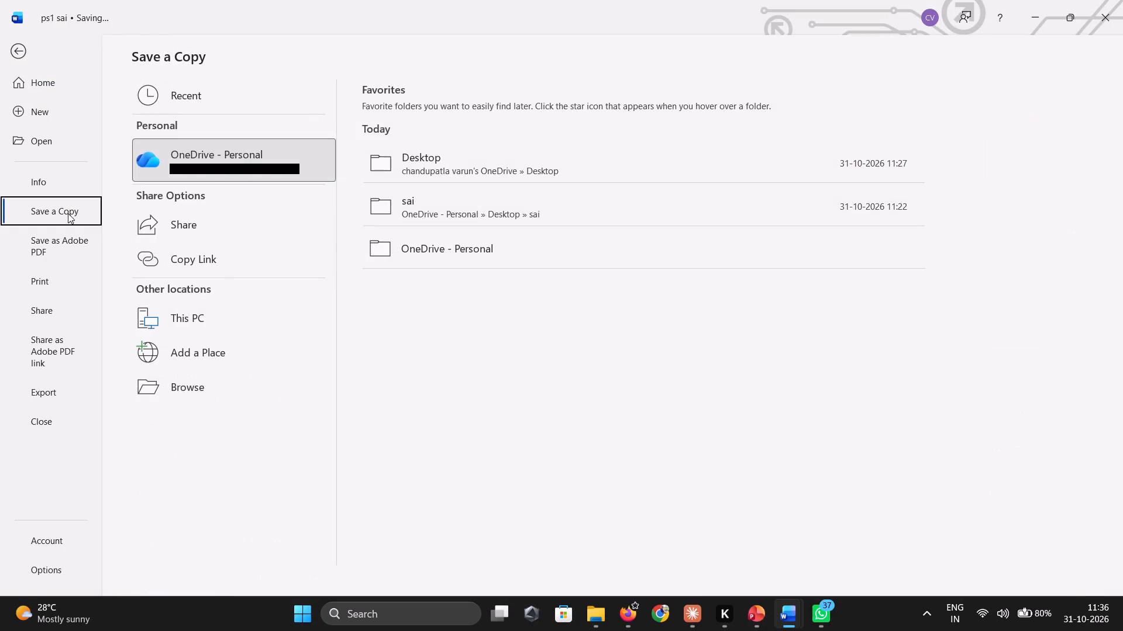
left_click(212, 325)
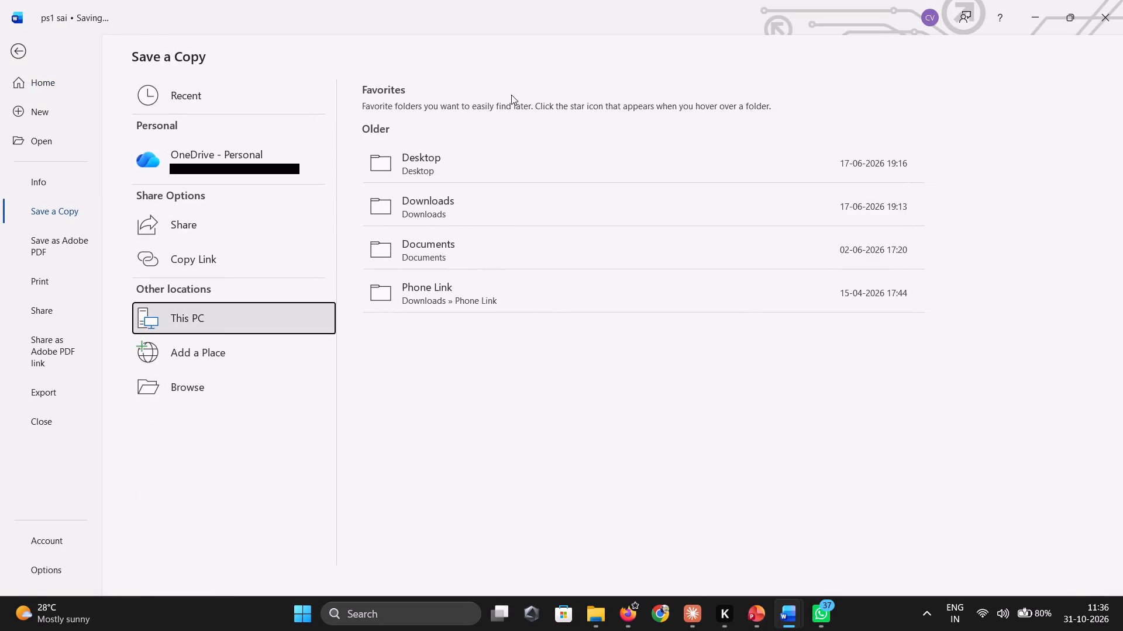
Save the copy of the report as a Word document named ps1 sai2 in the Desktop folder.
left_click(486, 162)
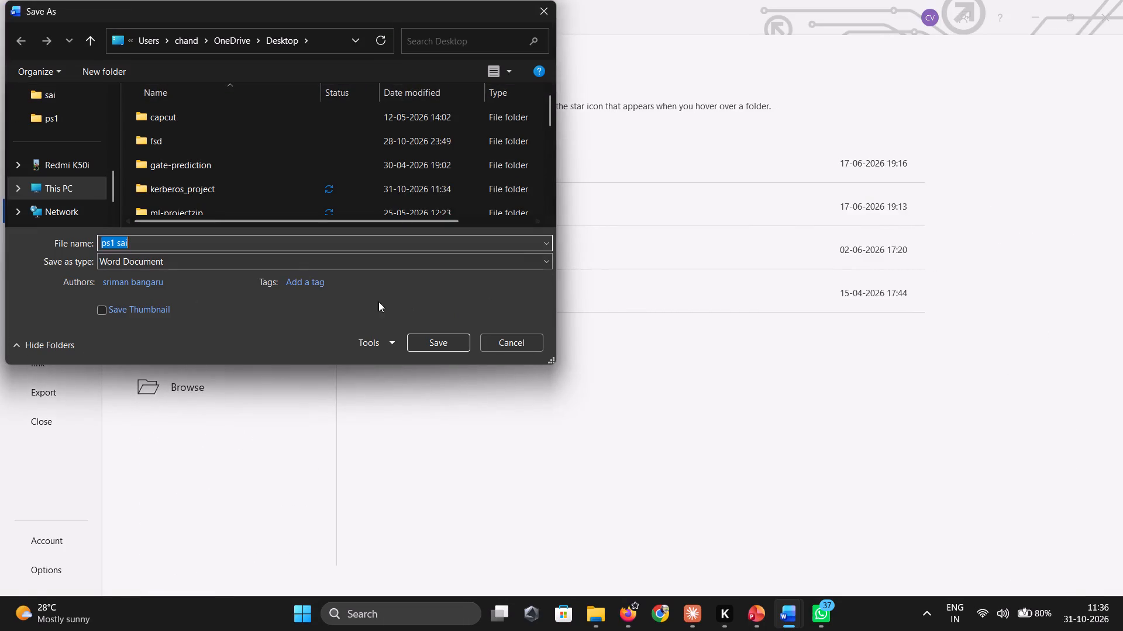
left_click(254, 247)
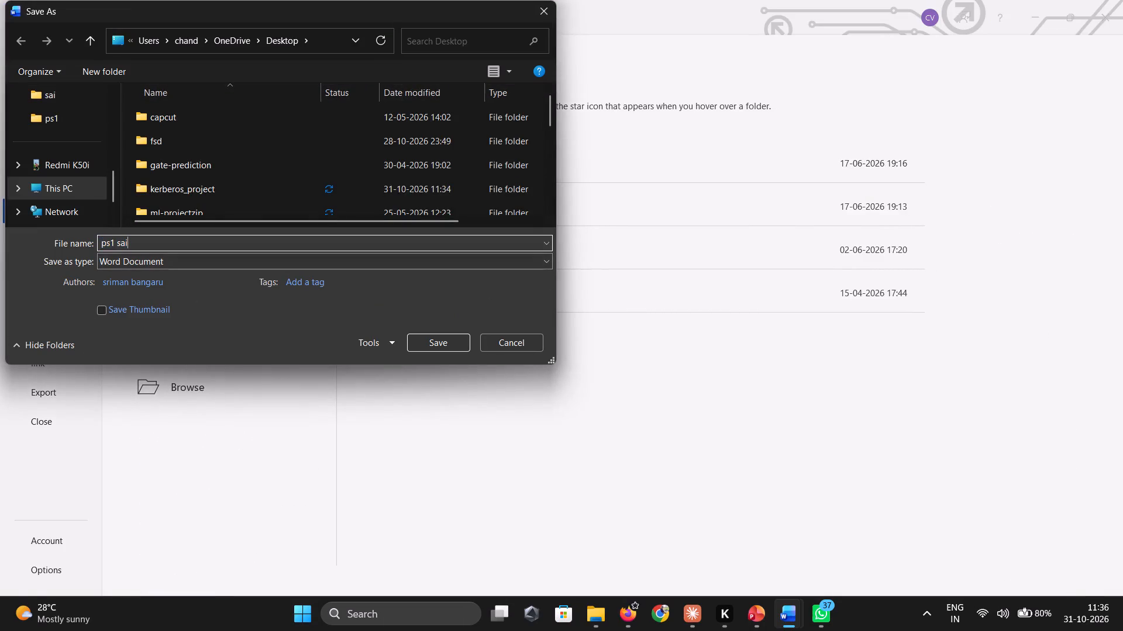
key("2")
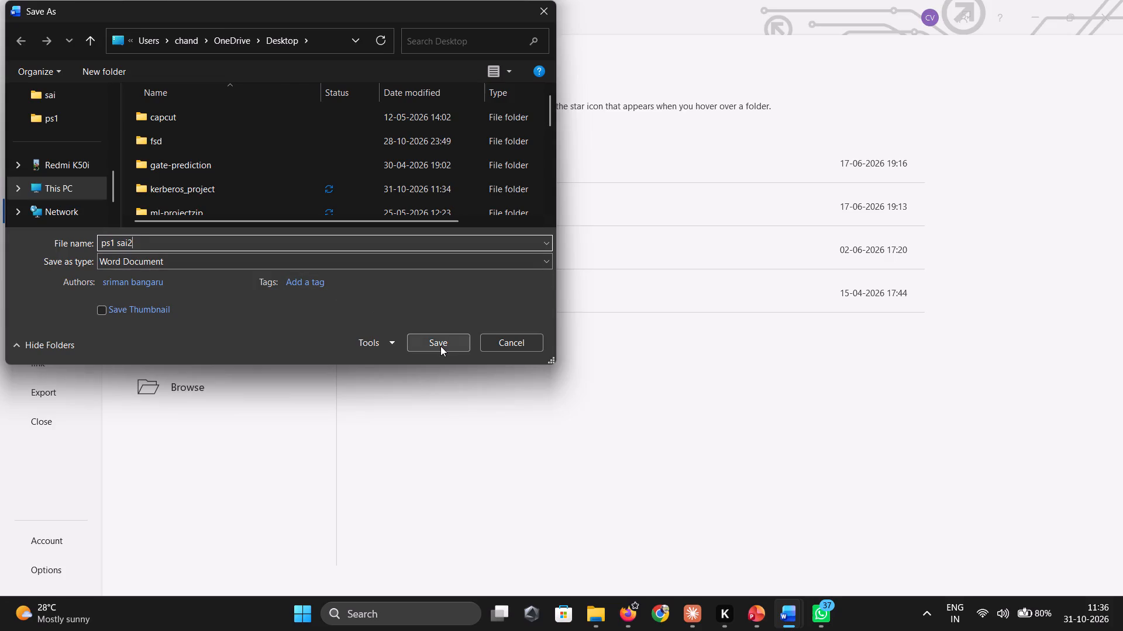
left_click(440, 346)
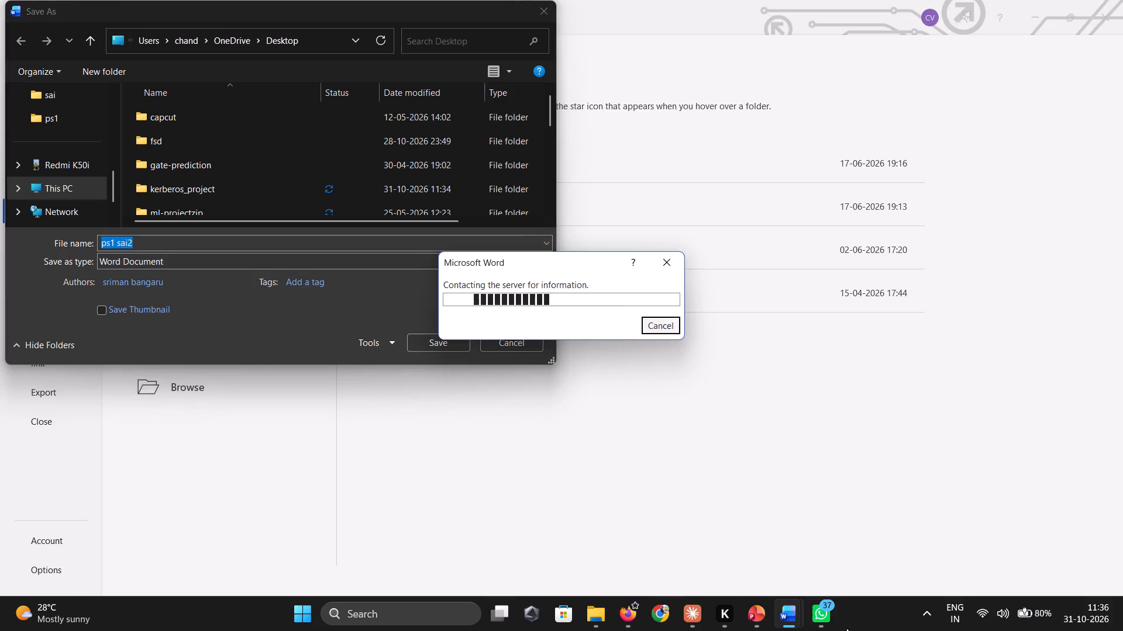
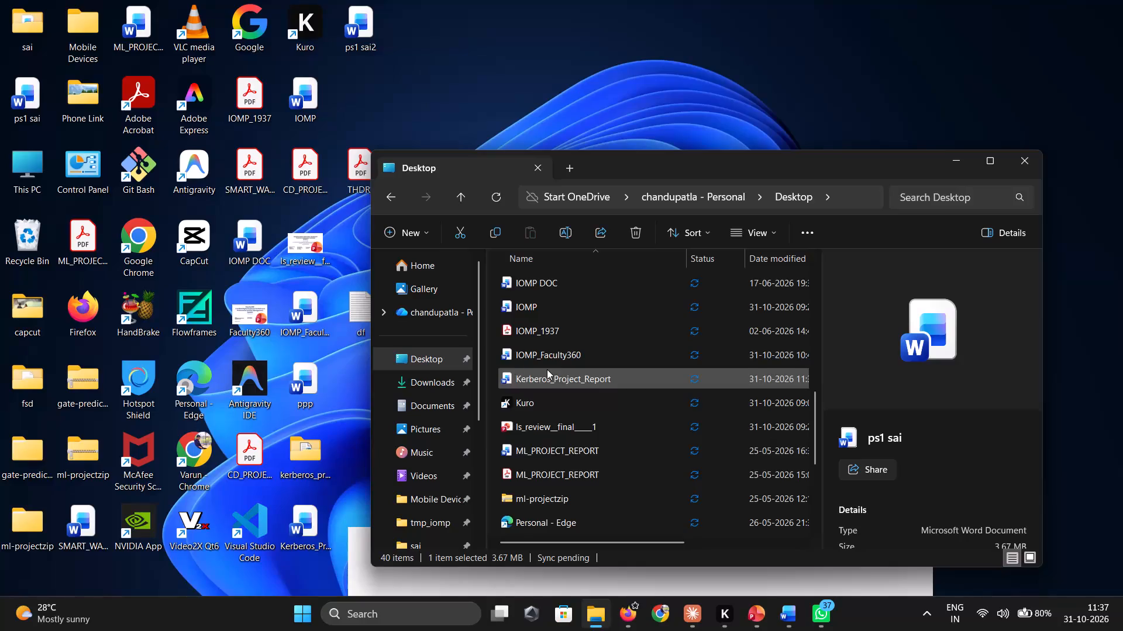
Open the ps1 sai2 document from the Desktop folder.
scroll(547, 369, "down", 1)
scroll(559, 517, "down", 1)
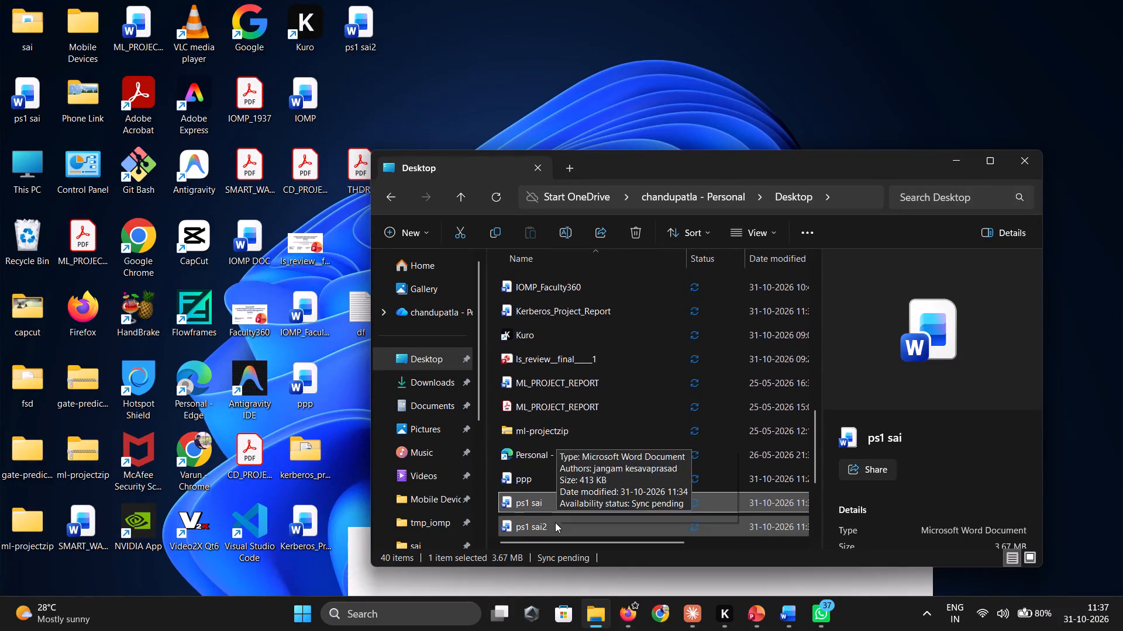
double_click(555, 522)
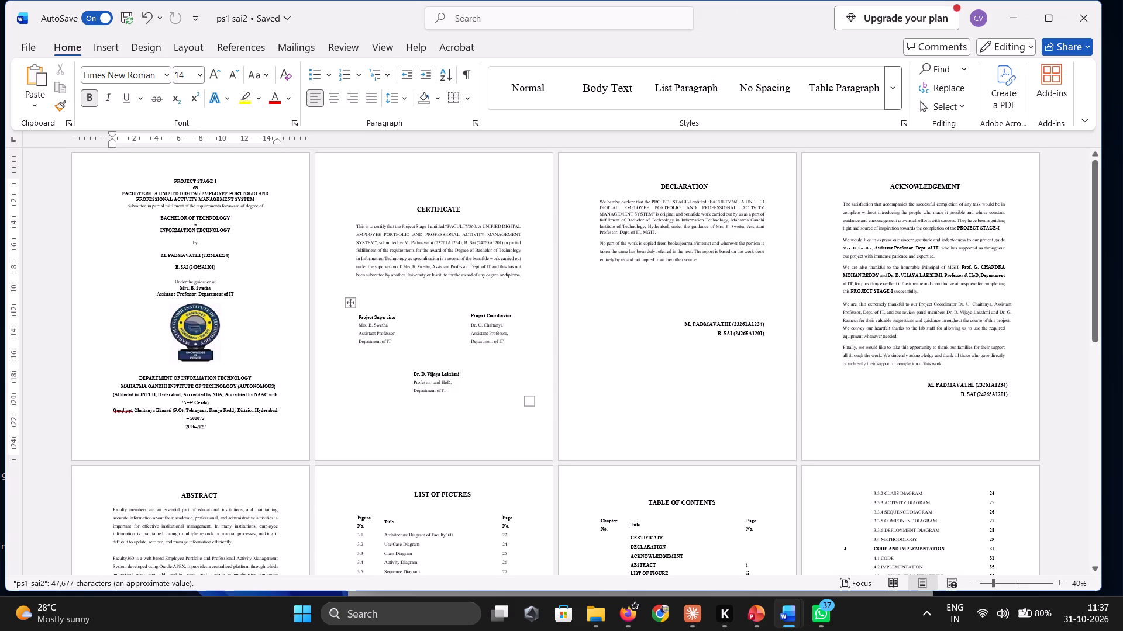
Review the front pages of ps1 sai2, from the title page and certificate through the list of figures to the table of contents.
scroll(470, 345, "down", 5)
scroll(470, 345, "up", 3, "ctrl")
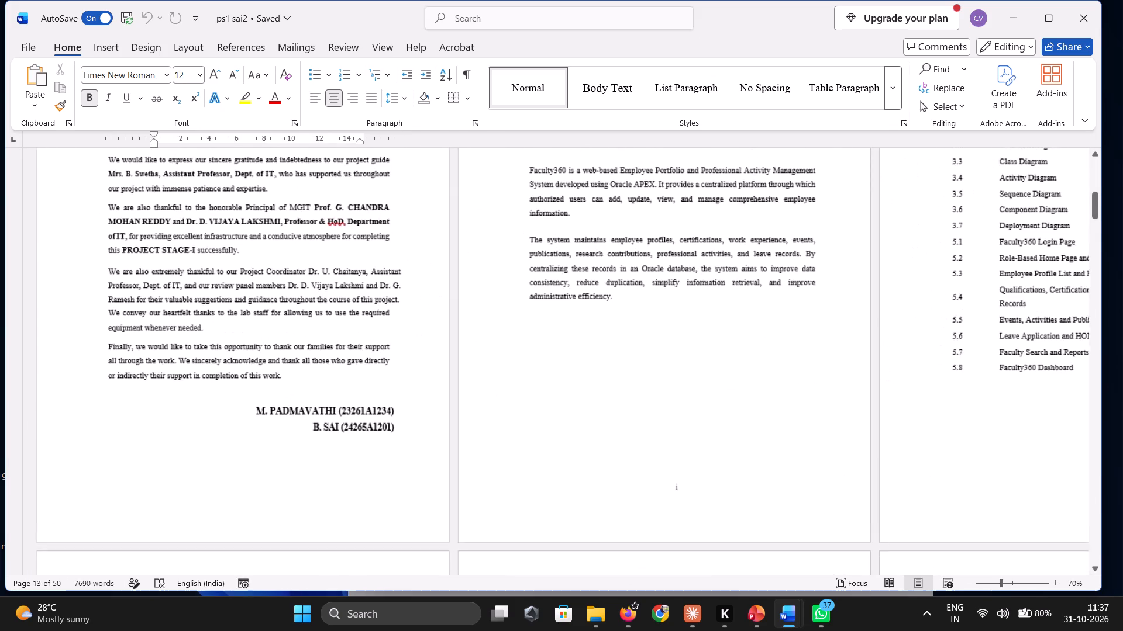
scroll(470, 345, "up", 4)
scroll(470, 345, "down", 1)
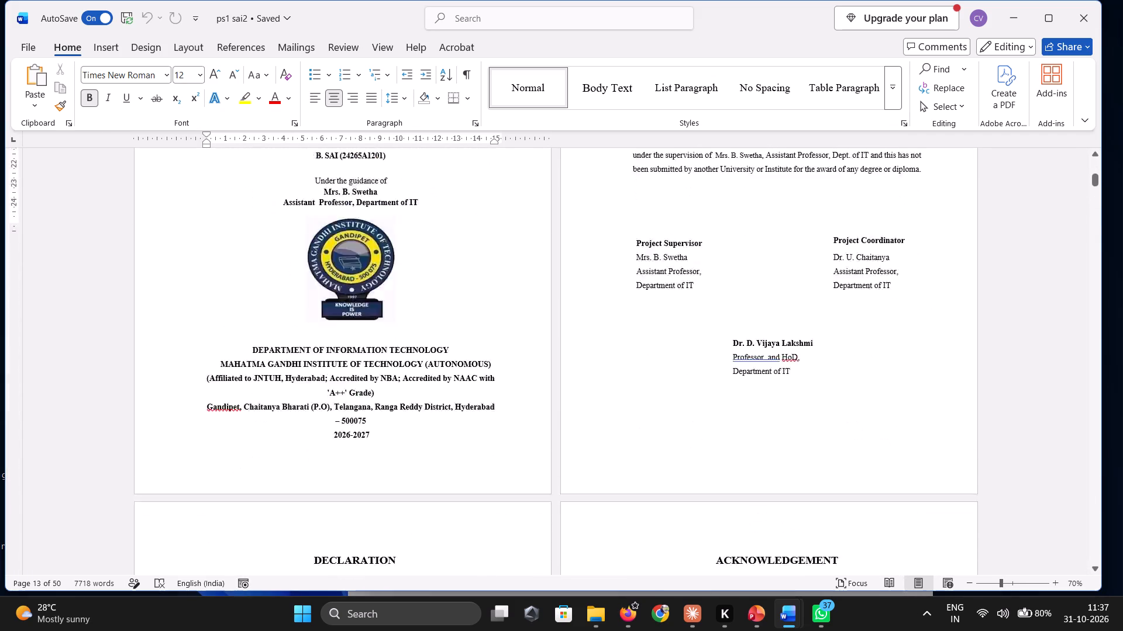
scroll(470, 345, "down", 5)
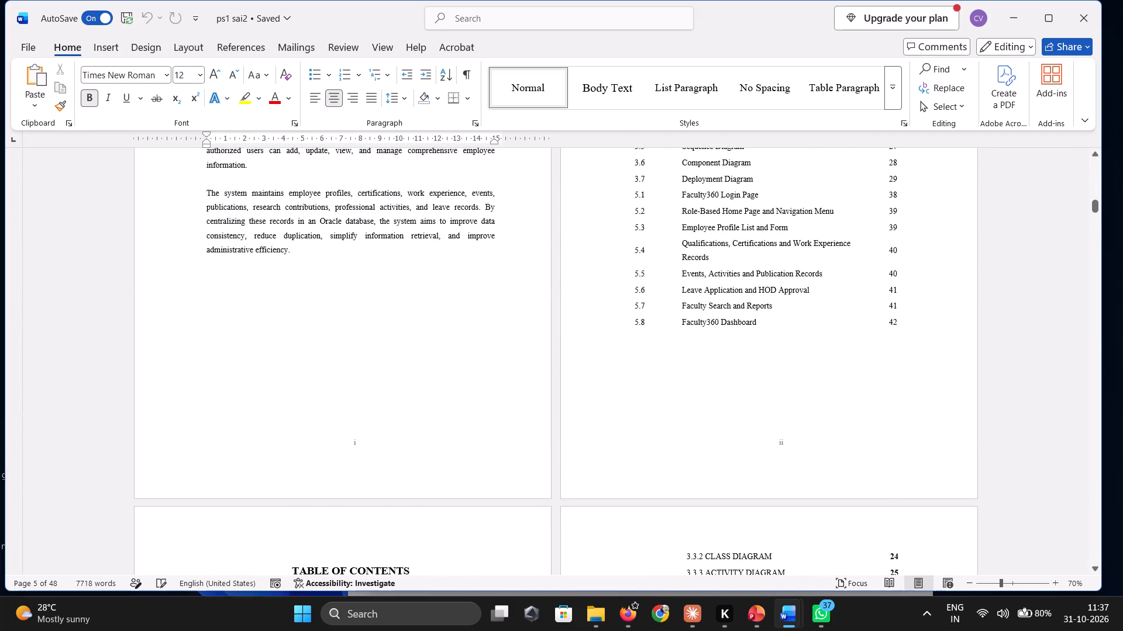
scroll(717, 387, "down", 2)
scroll(717, 387, "up", 1)
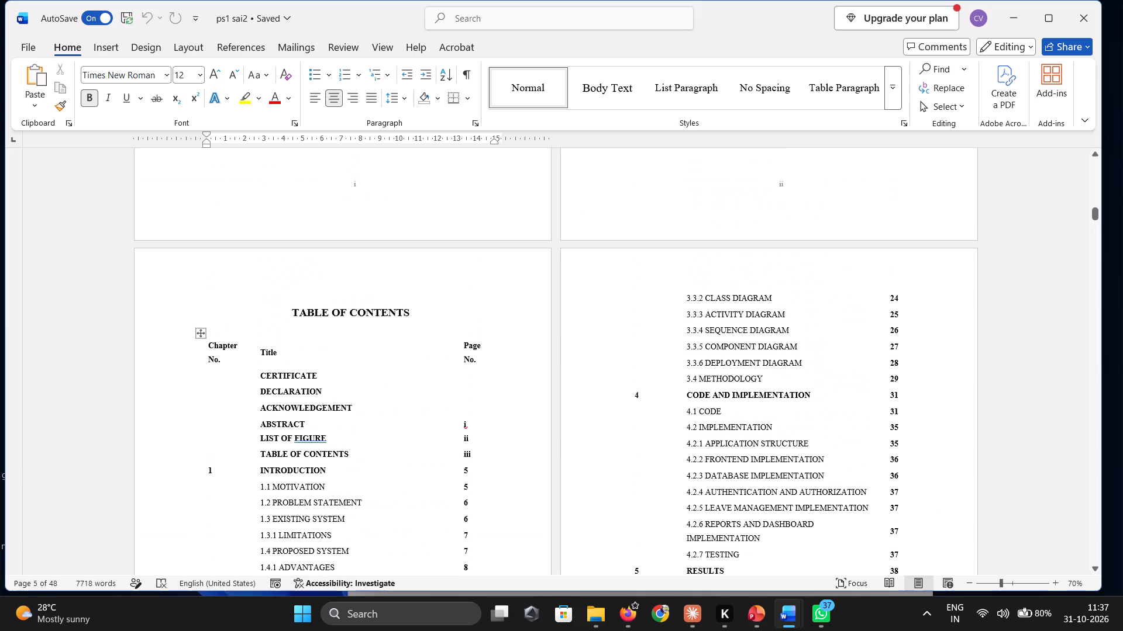
scroll(717, 387, "up", 4, "ctrl")
scroll(717, 387, "down", 4)
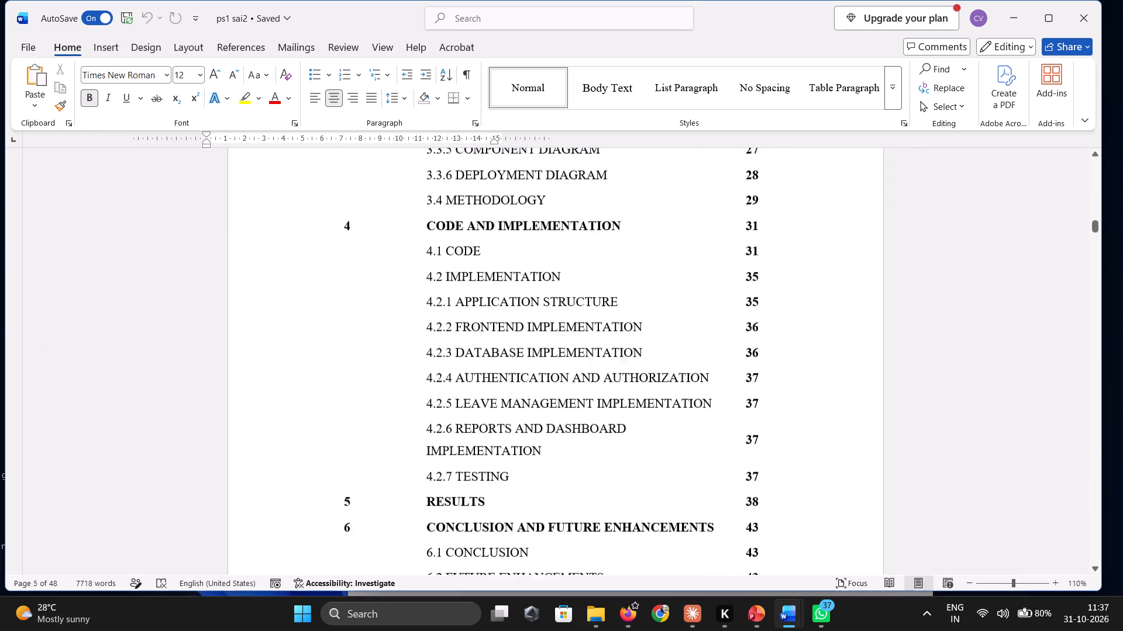
scroll(717, 387, "down", 1)
scroll(717, 387, "up", 3)
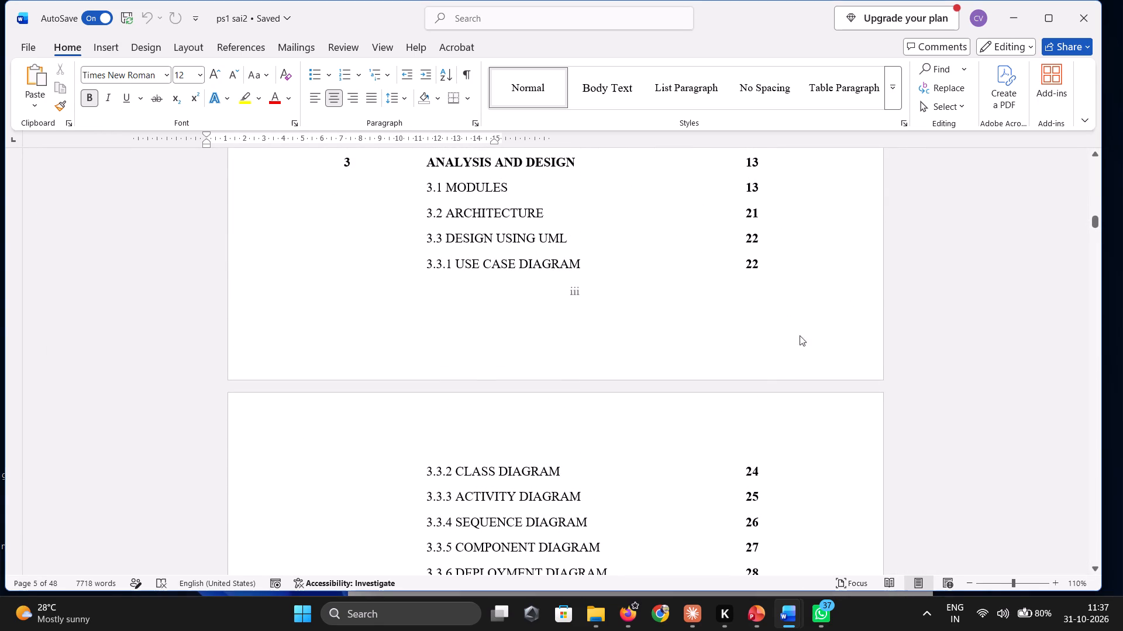
Set the contents page numbers of 3.3.2 CLASS DIAGRAM to 23, 3.3.3 ACTIVITY DIAGRAM to 24 and 3.3.4 SEQUENCE DIAGRAM to 25.
left_click(774, 268)
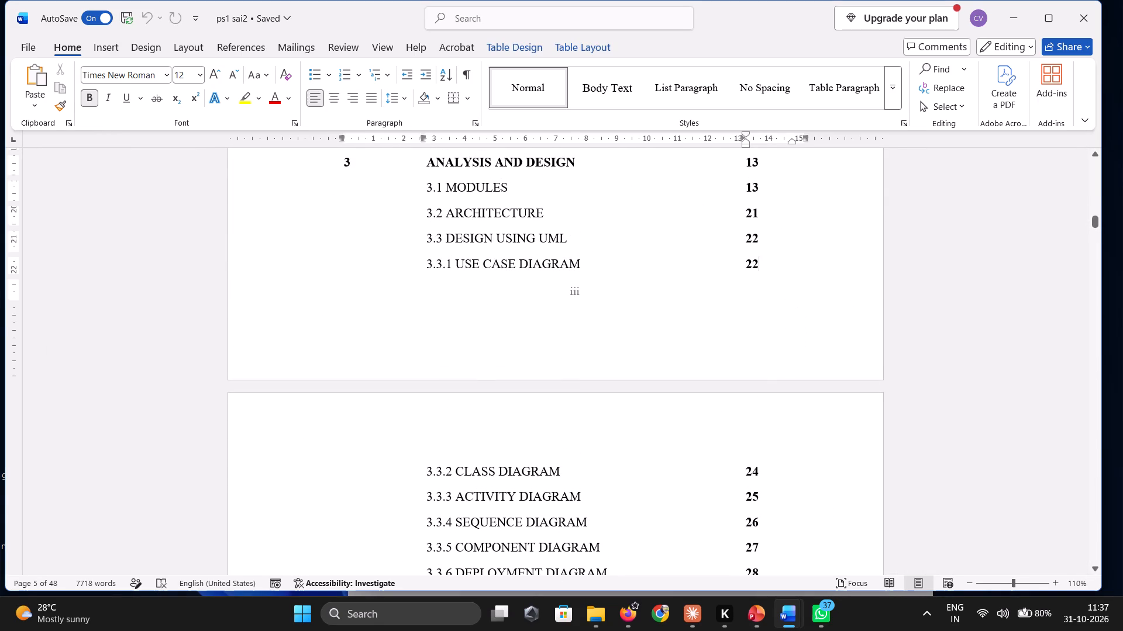
scroll(774, 268, "down", 1)
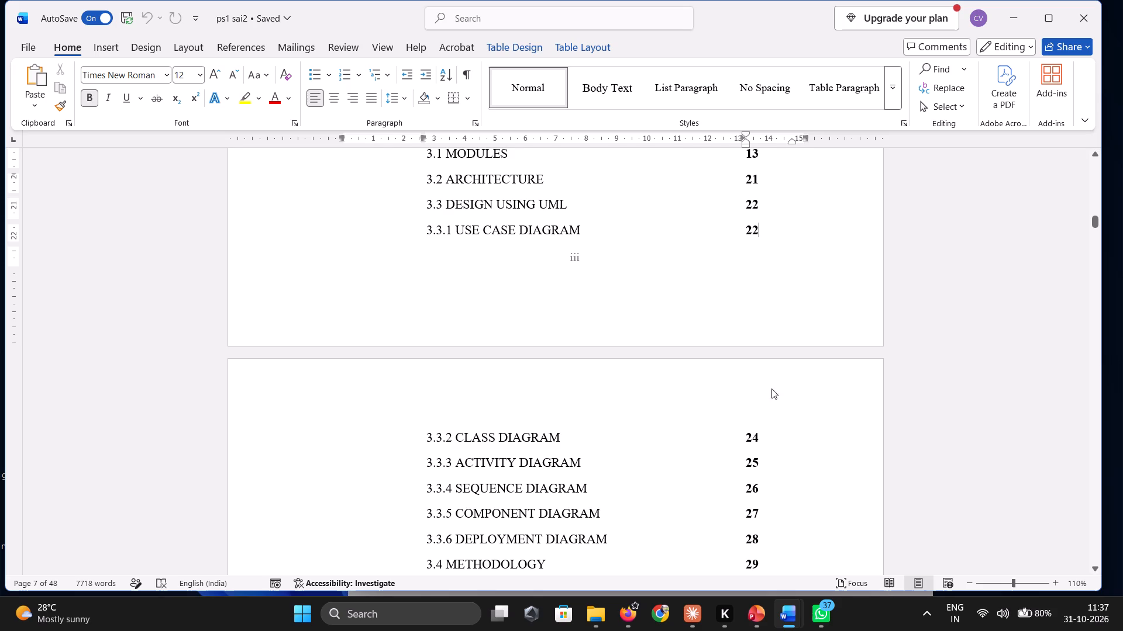
left_click(765, 436)
key("BackSpace")
key("3")
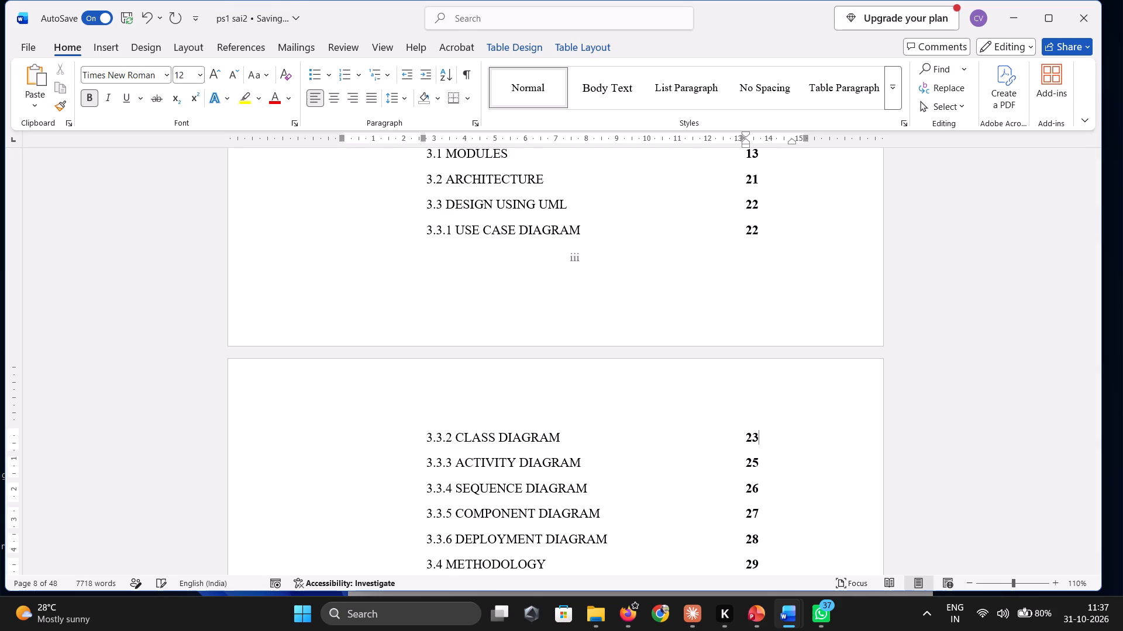
key("Down")
key("BackSpace")
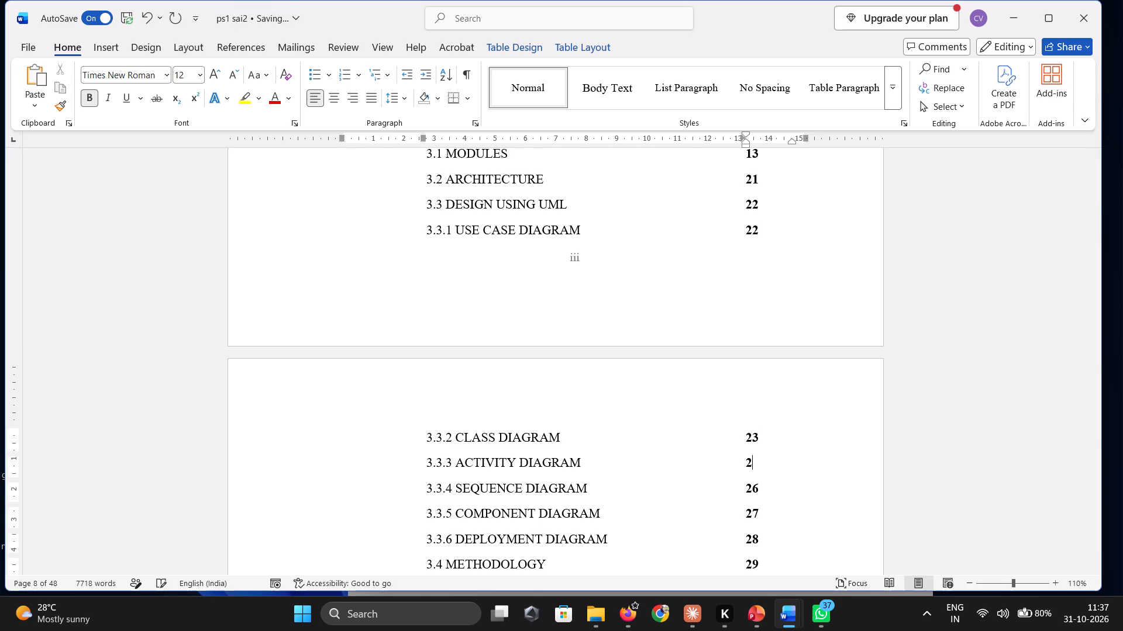
key("4")
key("Down")
key("BackSpace")
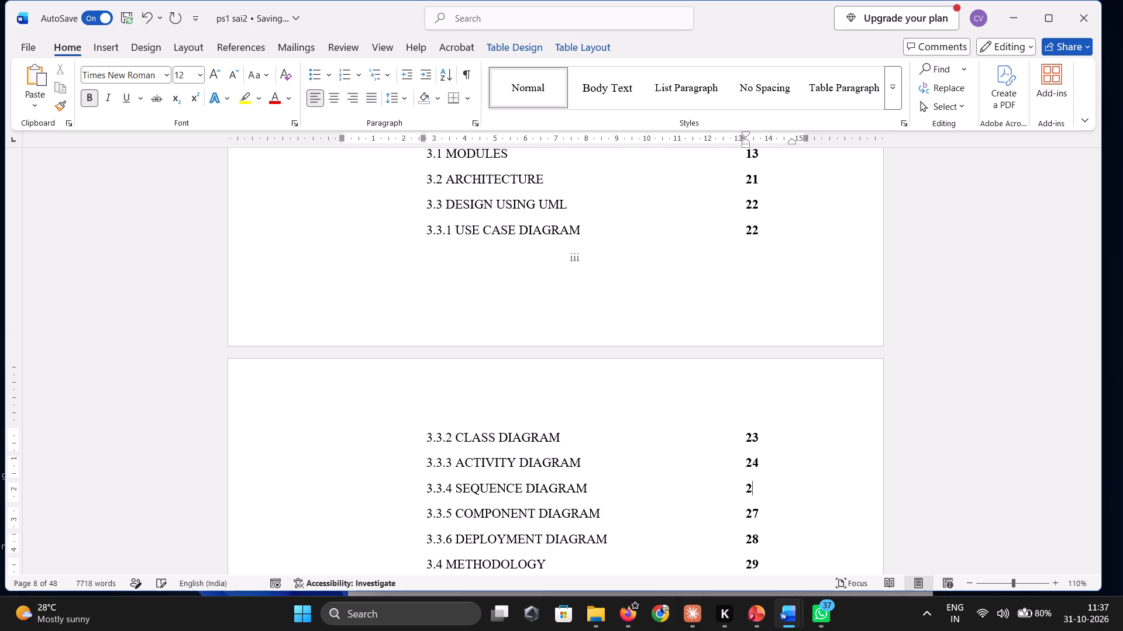
key("5")
Set the contents page numbers of 3.3.5 COMPONENT DIAGRAM to 26, 3.3.6 DEPLOYMENT DIAGRAM to 27 and 3.4 METHODOLOGY to 28.
key("Down")
key("BackSpace")
key("6")
key("Down")
key("BackSpace")
key("7")
key("Down")
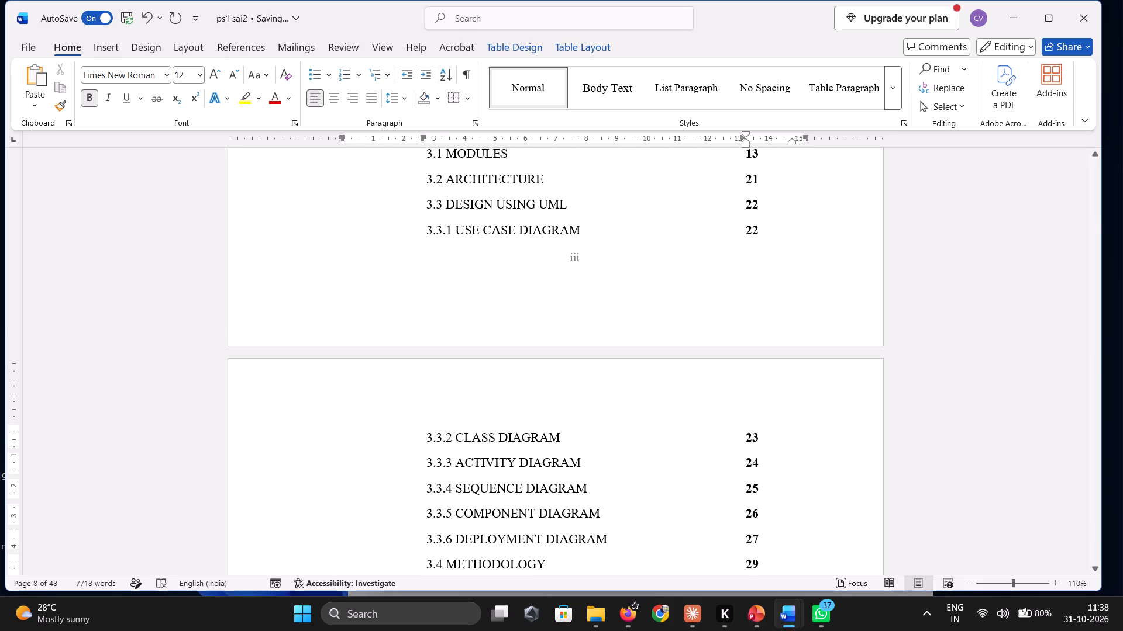
scroll(765, 436, "down", 1)
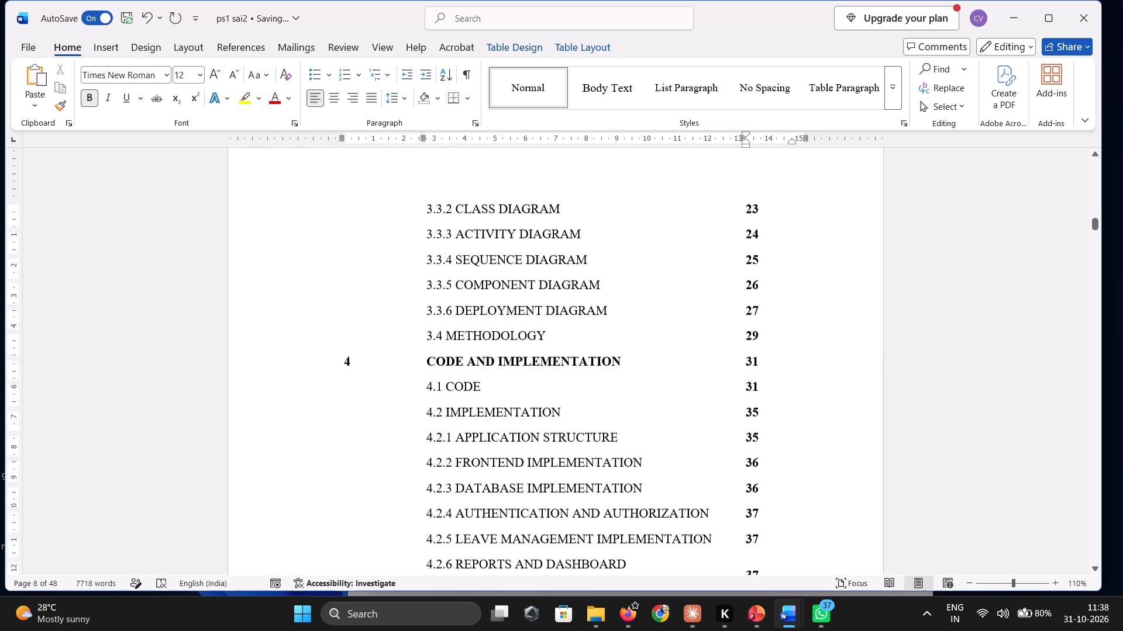
scroll(765, 436, "down", 1)
key("BackSpace")
key("8")
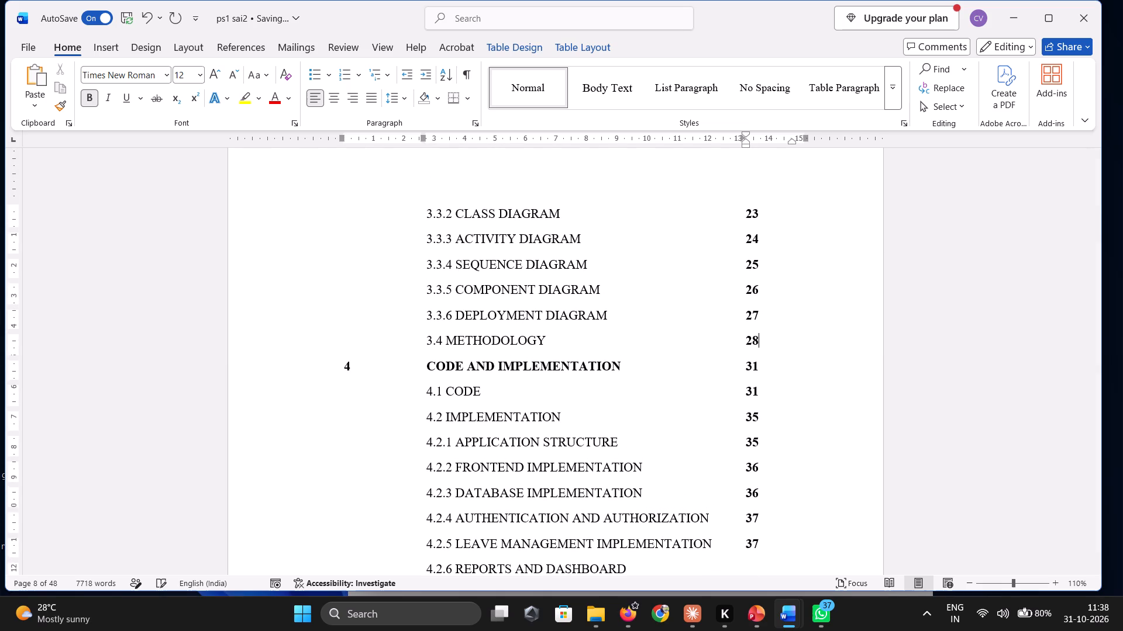
Set the contents page numbers of chapter 4 CODE AND IMPLEMENTATION and section 4.1 CODE to 29.
key("Down")
key("BackSpace")
key("BackSpace")
type("29")
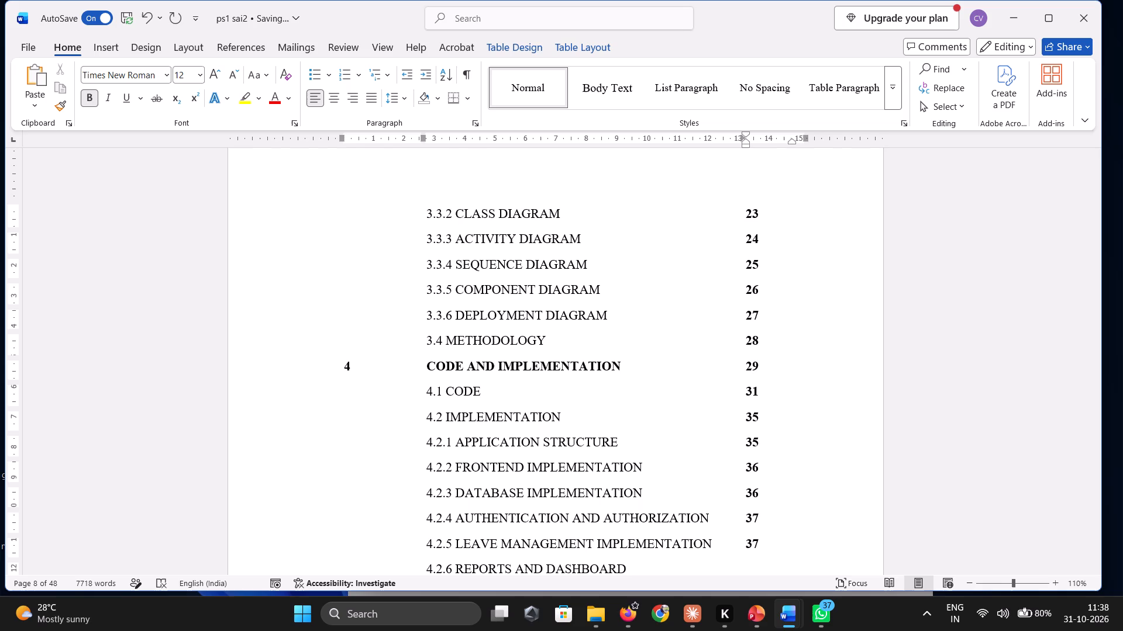
key("Down")
key("BackSpace")
key("BackSpace")
key("2")
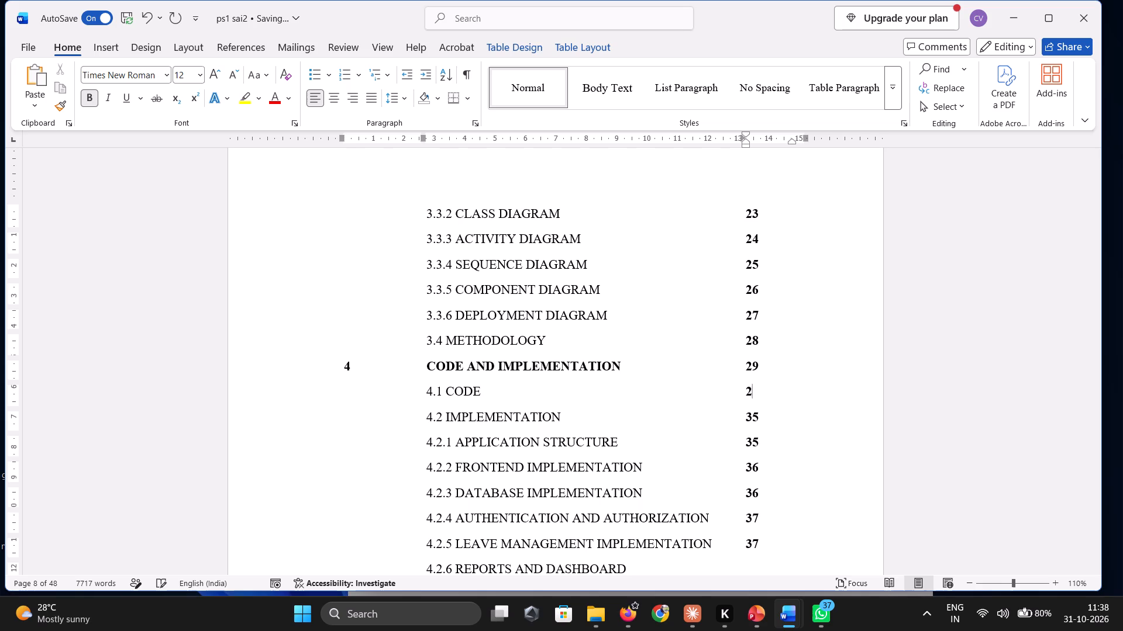
key("9")
Set the contents page numbers of 4.2 IMPLEMENTATION and 4.2.1 APPLICATION STRUCTURE to 33.
key("Down")
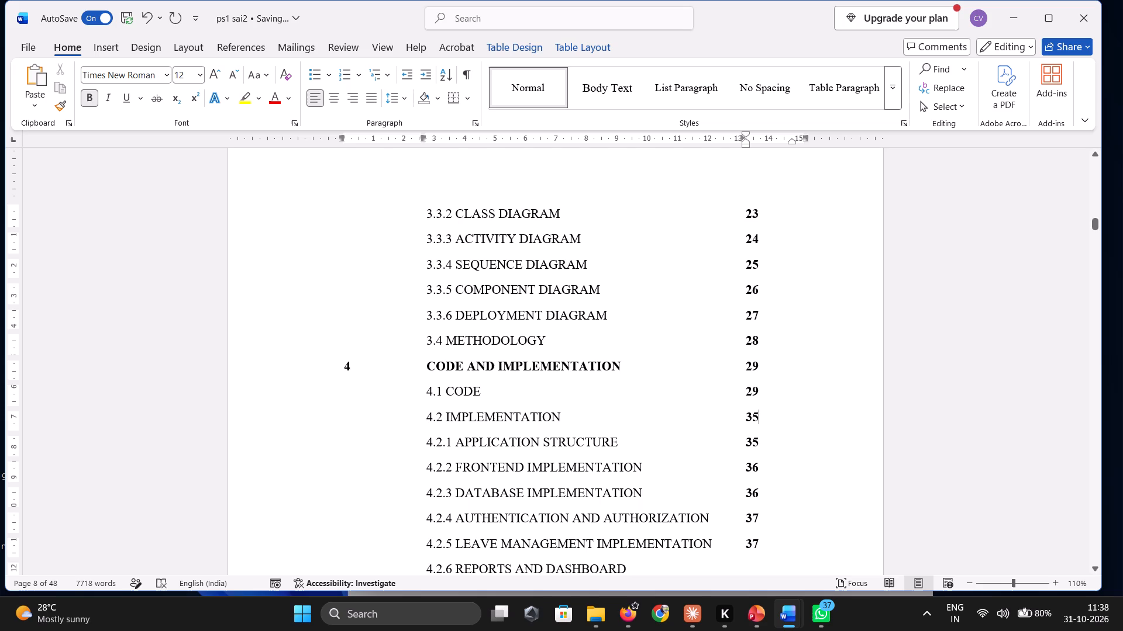
key("BackSpace")
key("BackSpace")
type("33")
key("Down")
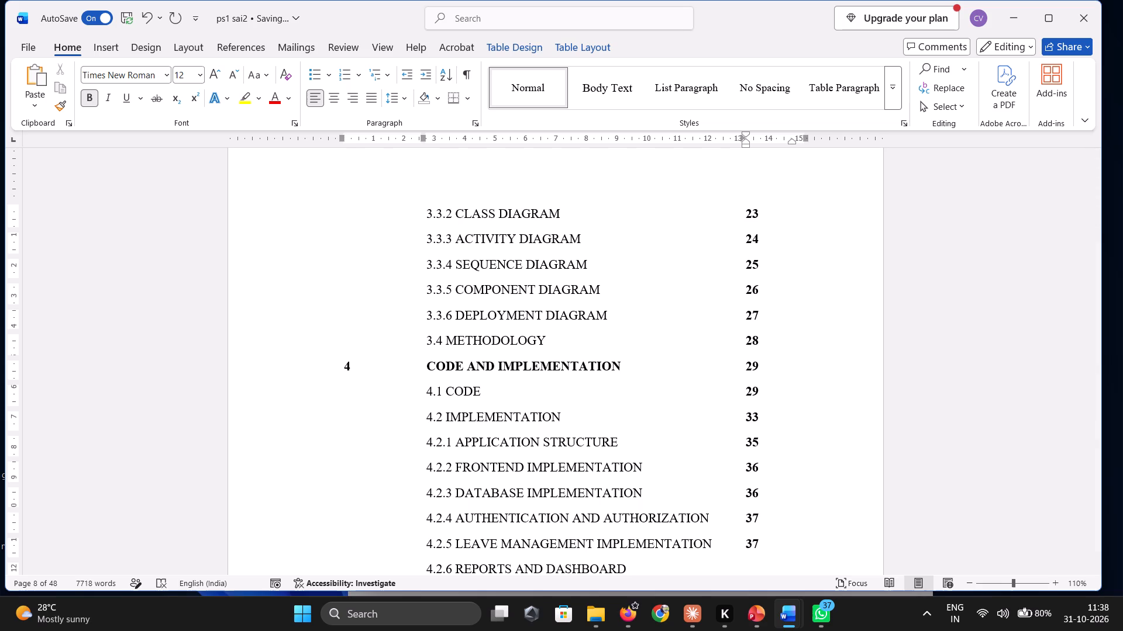
key("BackSpace")
key("3")
Set the contents page numbers of 4.2.2 FRONTEND IMPLEMENTATION and 4.2.3 DATABASE IMPLEMENTATION to 34.
key("Down")
key("BackSpace")
key("4")
key("Down")
key("BackSpace")
key("4")
Set the contents page numbers of sections 4.2.4 AUTHENTICATION AND AUTHORIZATION through 4.2.7 TESTING to 35 each.
key("Down")
key("BackSpace")
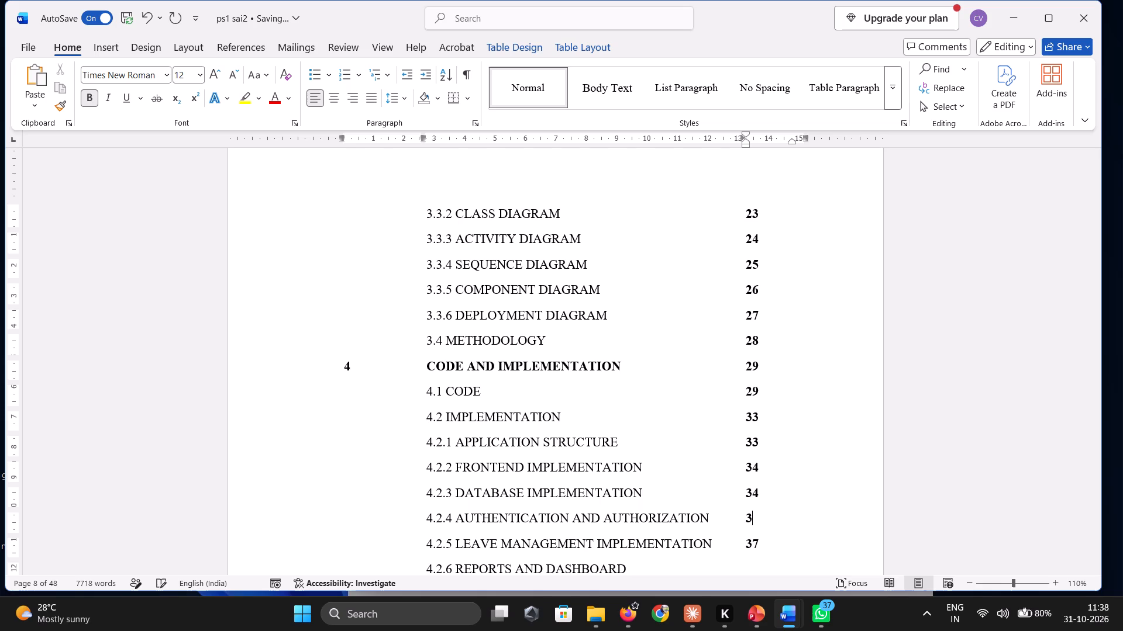
key("5")
key("Down")
key("BackSpace")
key("5")
scroll(790, 471, "down", 1)
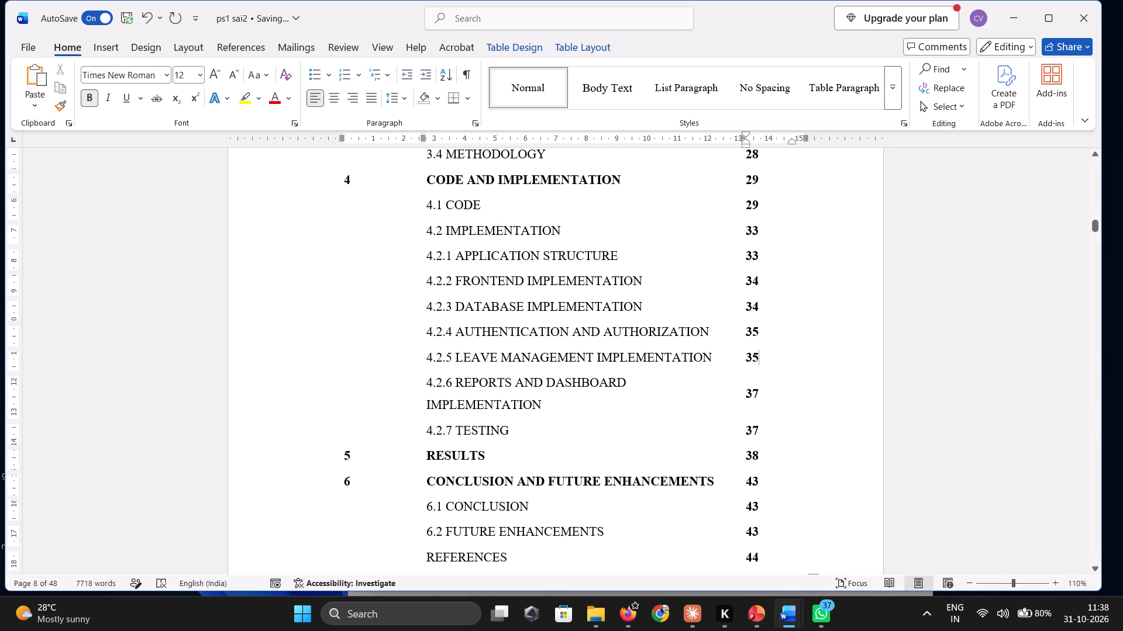
left_click(767, 391)
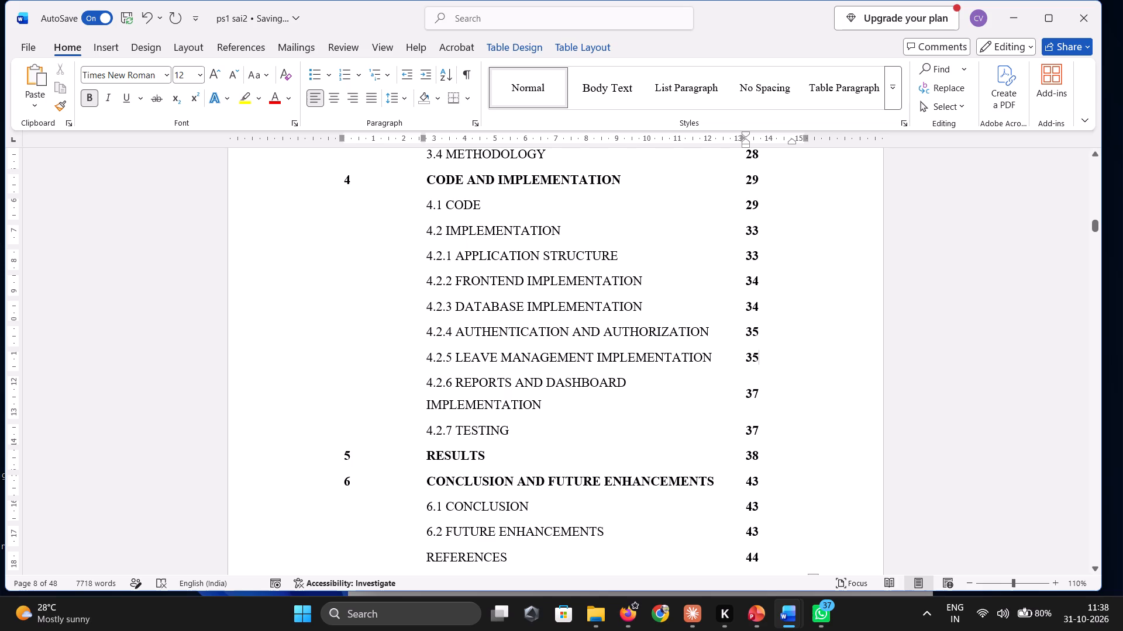
key("BackSpace")
key("5")
left_click(765, 431)
key("BackSpace")
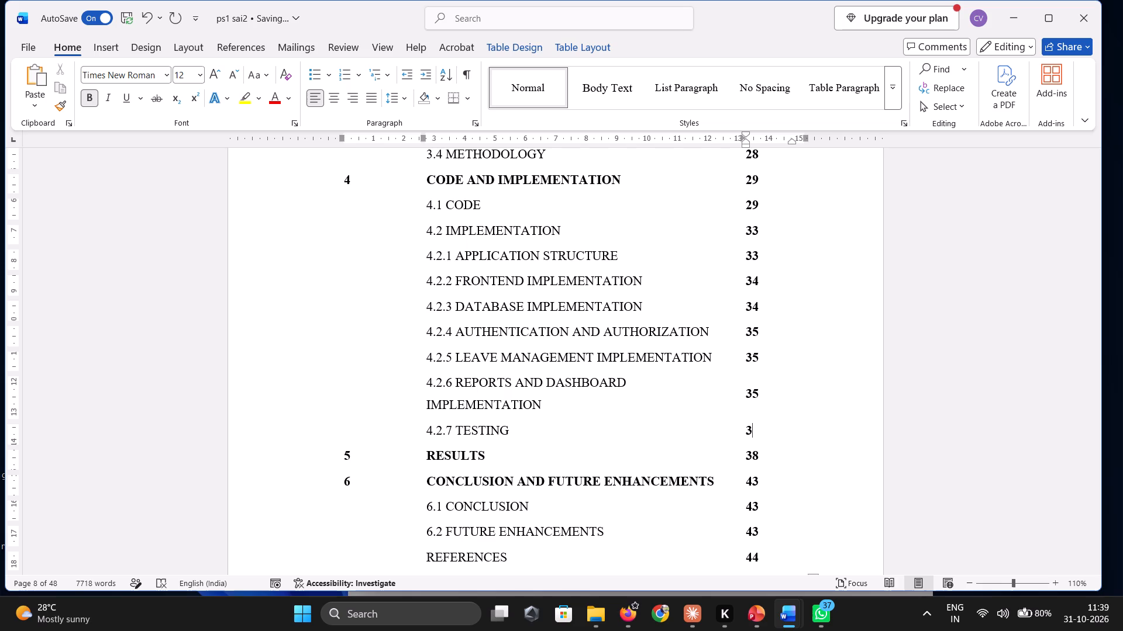
key("5")
Set the contents page number of chapter 5 RESULTS to 36.
scroll(765, 431, "down", 1)
scroll(765, 431, "up", 1)
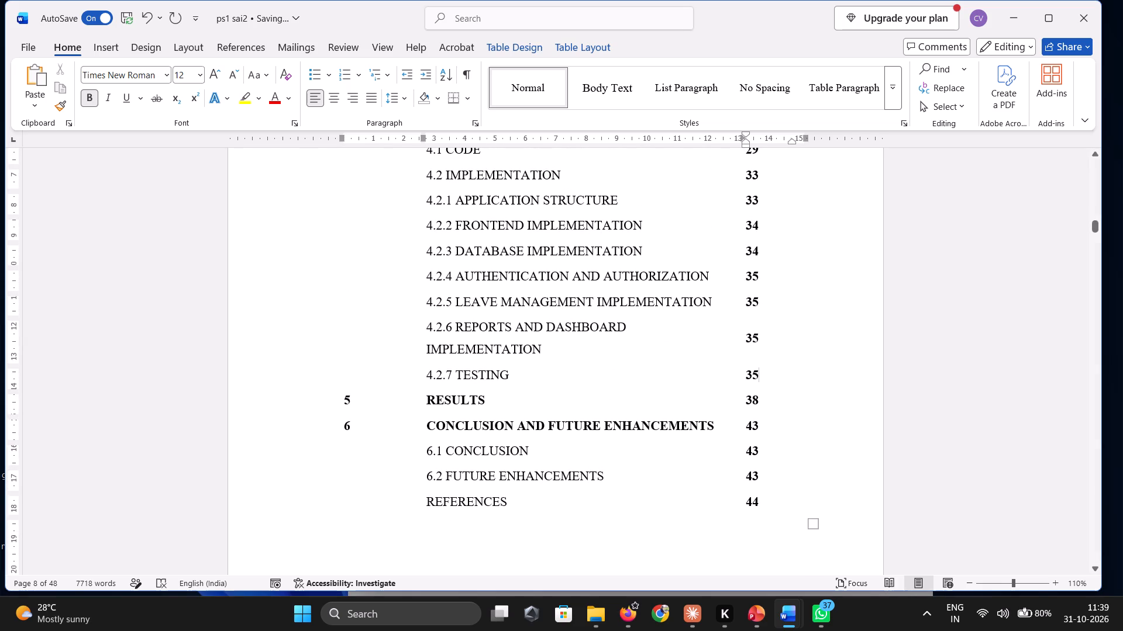
left_click(768, 403)
key("BackSpace")
key("6")
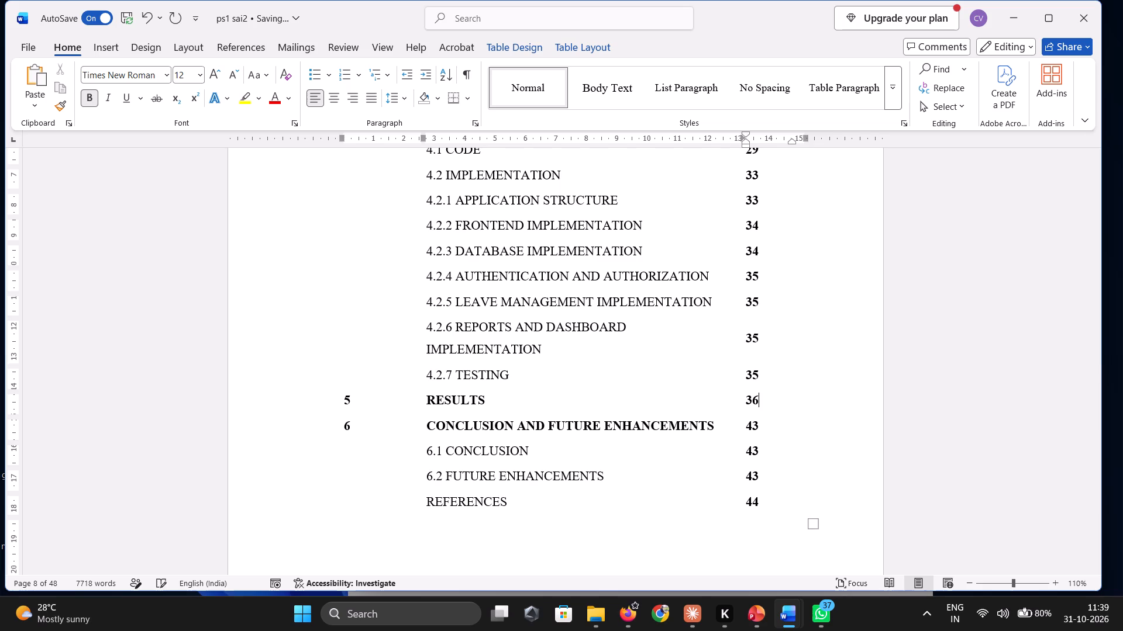
Set the contents page numbers of chapter 6, section 6.1 and section 6.2 to 41, and of REFERENCES to 42.
left_click(766, 411)
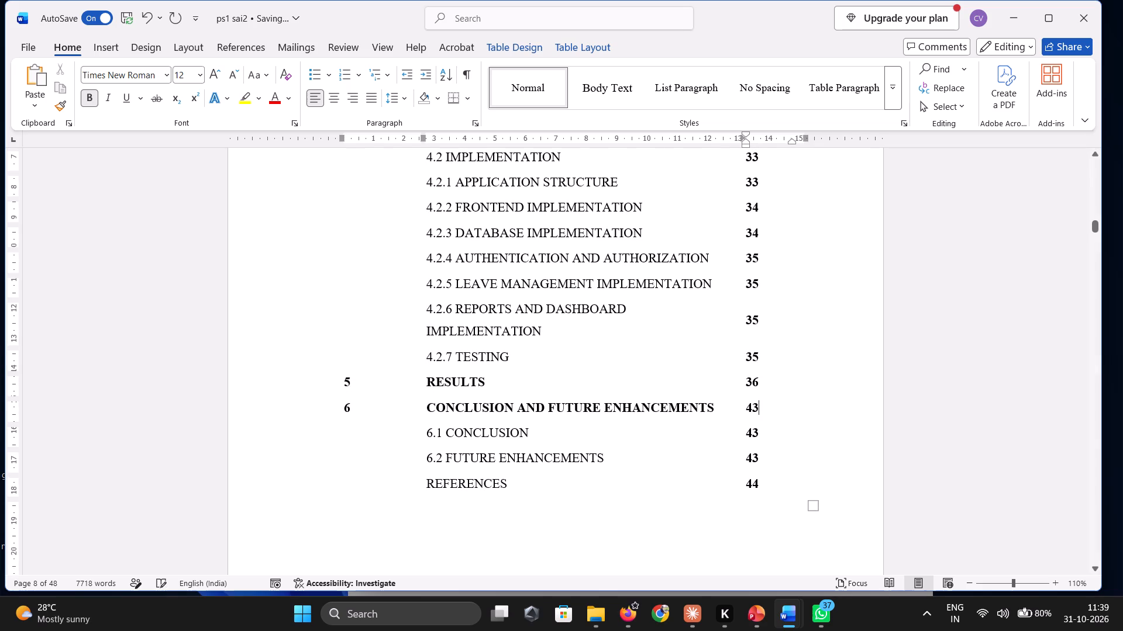
key("BackSpace")
key("1")
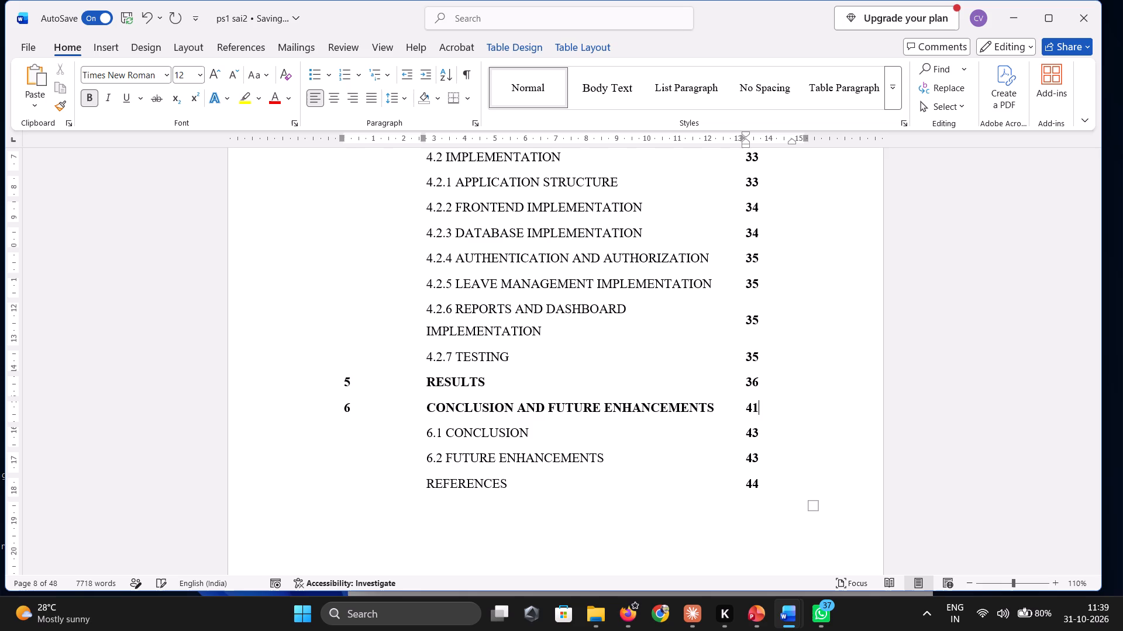
key("Down")
key("BackSpace")
key("1")
key("Down")
key("BackSpace")
key("1")
key("Down")
key("BackSpace")
key("2")
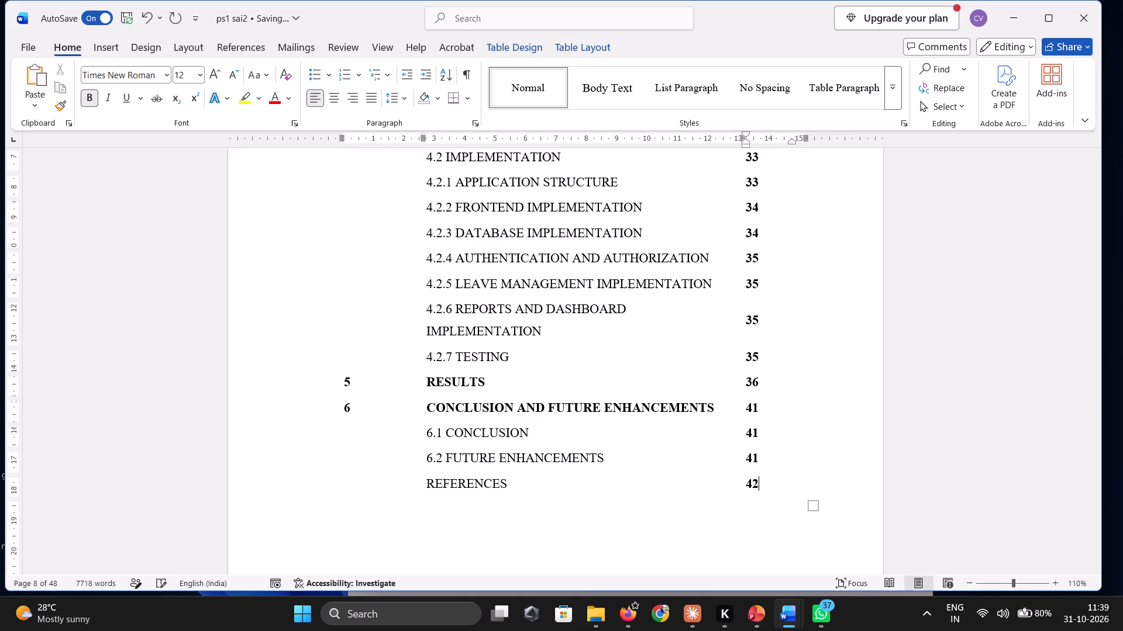
In the List of Figures, set the page numbers of figures 3.1, 3.2 and 3.3 to 21, 22 and 23.
scroll(766, 411, "up", 3)
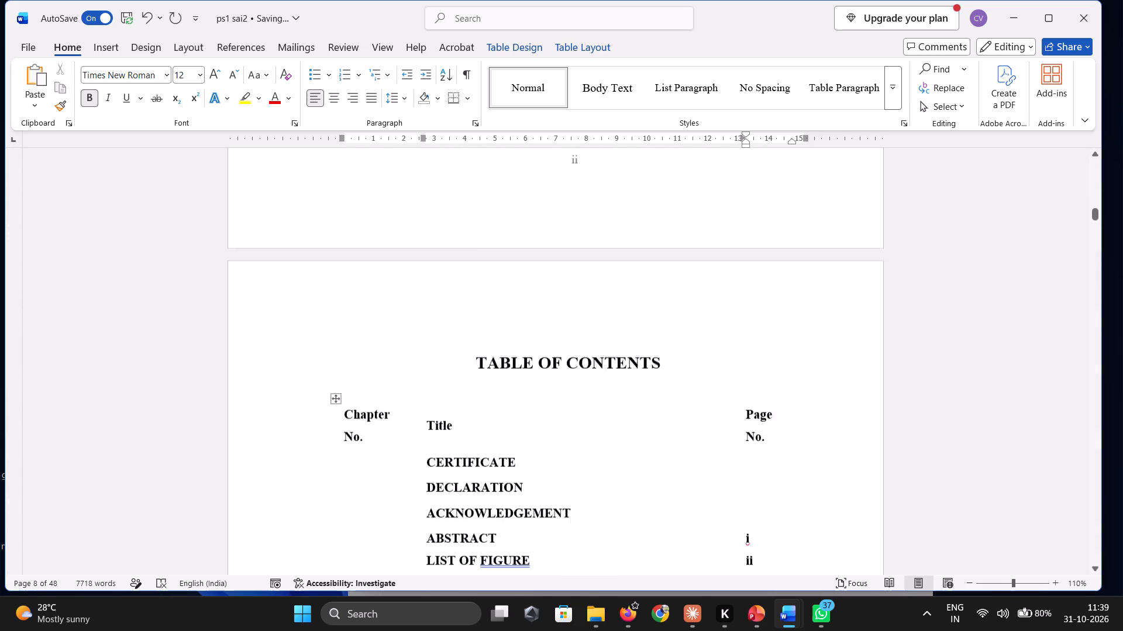
scroll(766, 411, "up", 4)
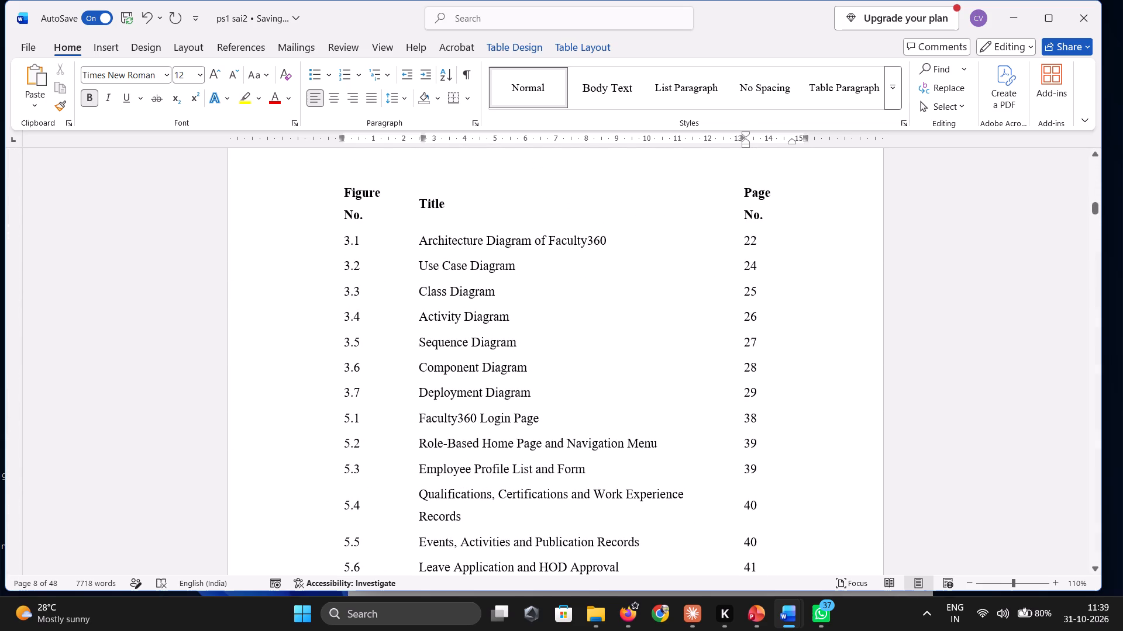
scroll(766, 411, "down", 1)
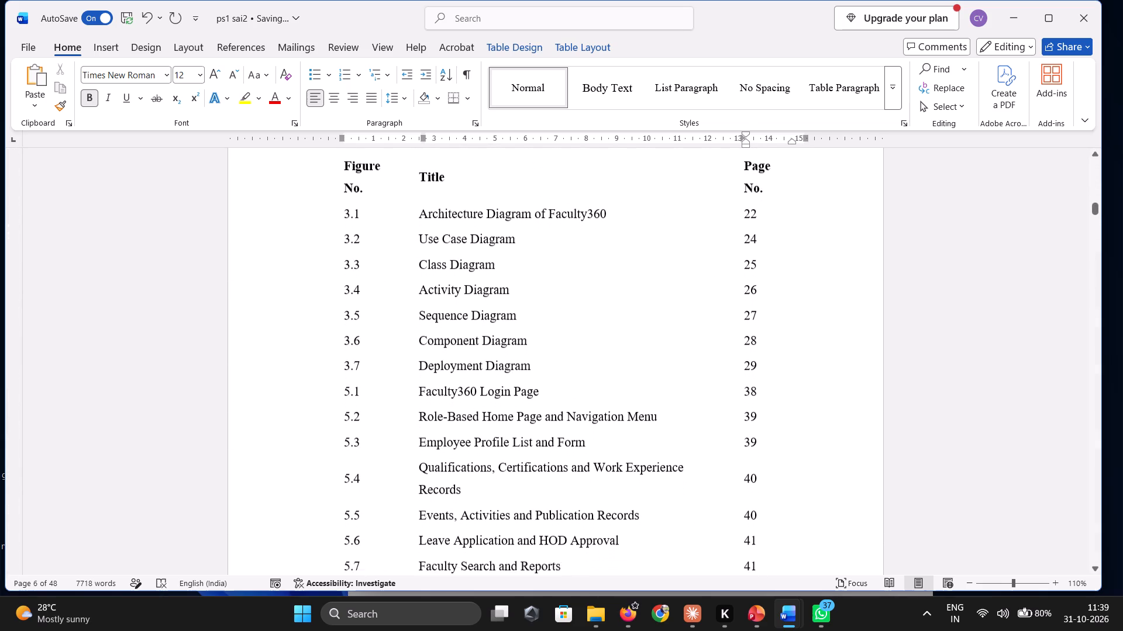
scroll(766, 411, "down", 1)
scroll(766, 411, "up", 1)
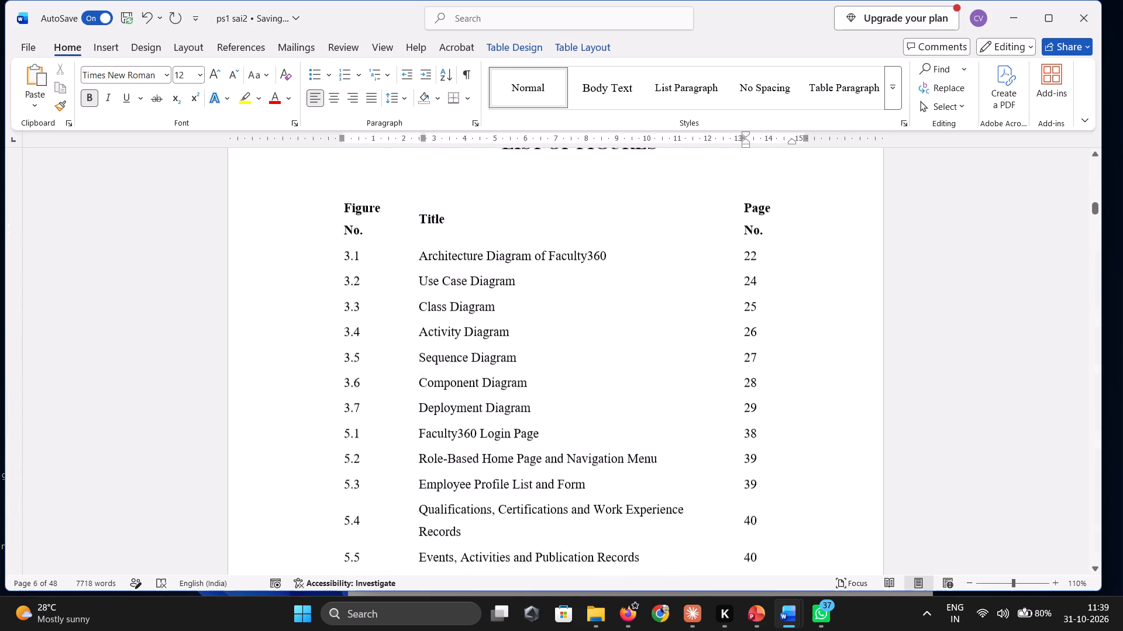
scroll(766, 411, "down", 1)
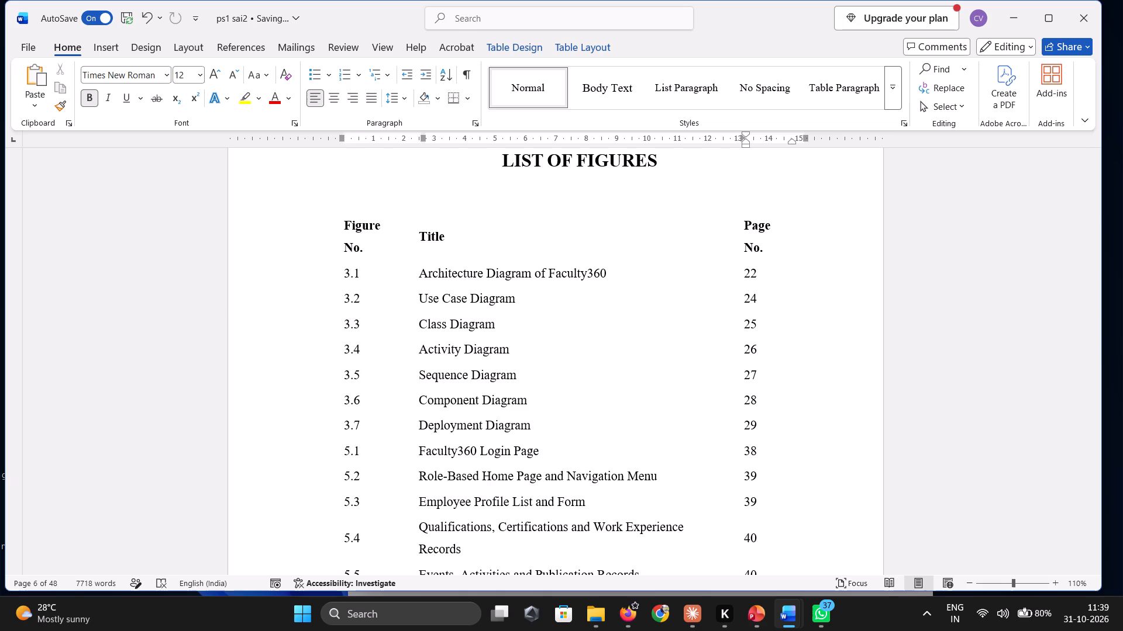
left_click(758, 270)
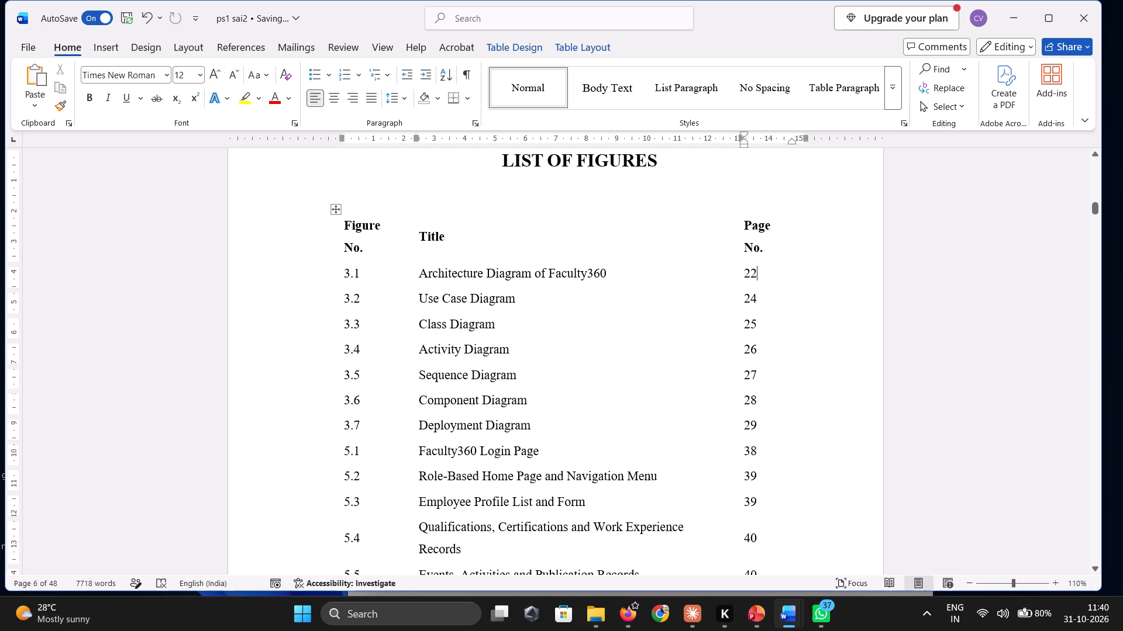
key("BackSpace")
key("1")
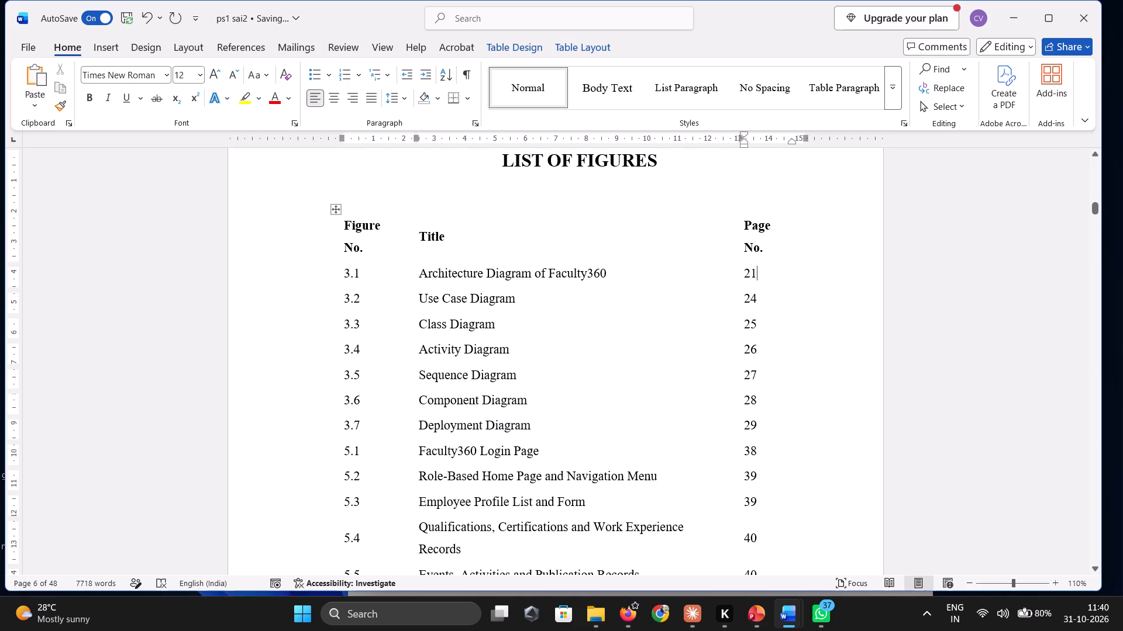
left_click(763, 302)
key("BackSpace")
key("2")
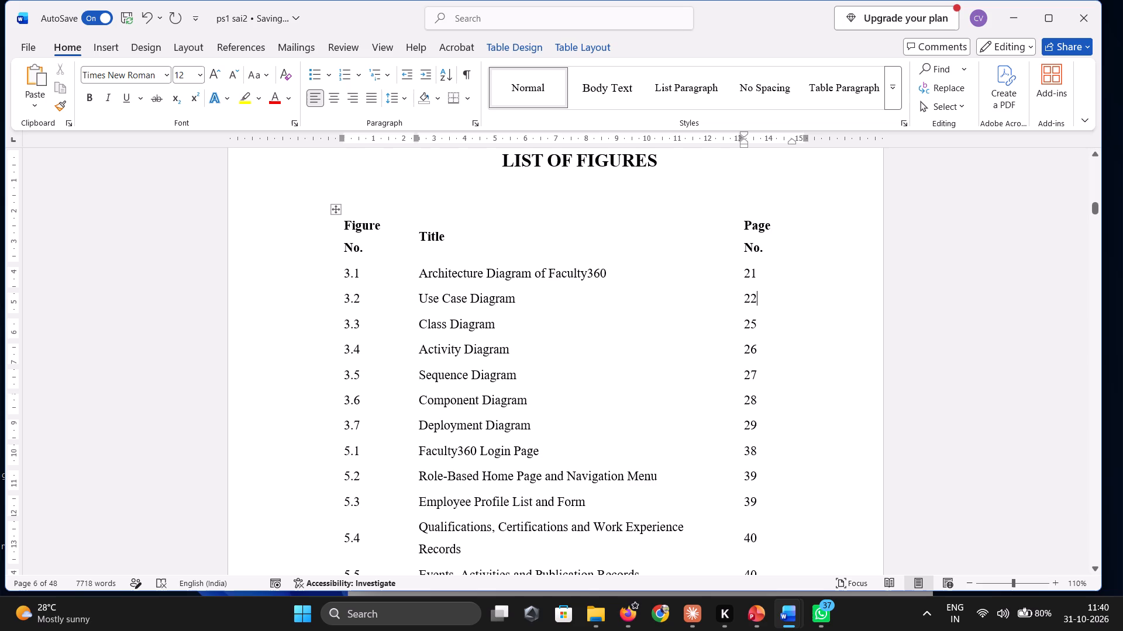
left_click(760, 323)
key("BackSpace")
key("3")
Set the List of Figures page numbers of figures 3.4, 3.5, 3.6 and 3.7 to 24, 25, 26 and 27.
left_click(759, 351)
key("BackSpace")
key("4")
left_click(762, 377)
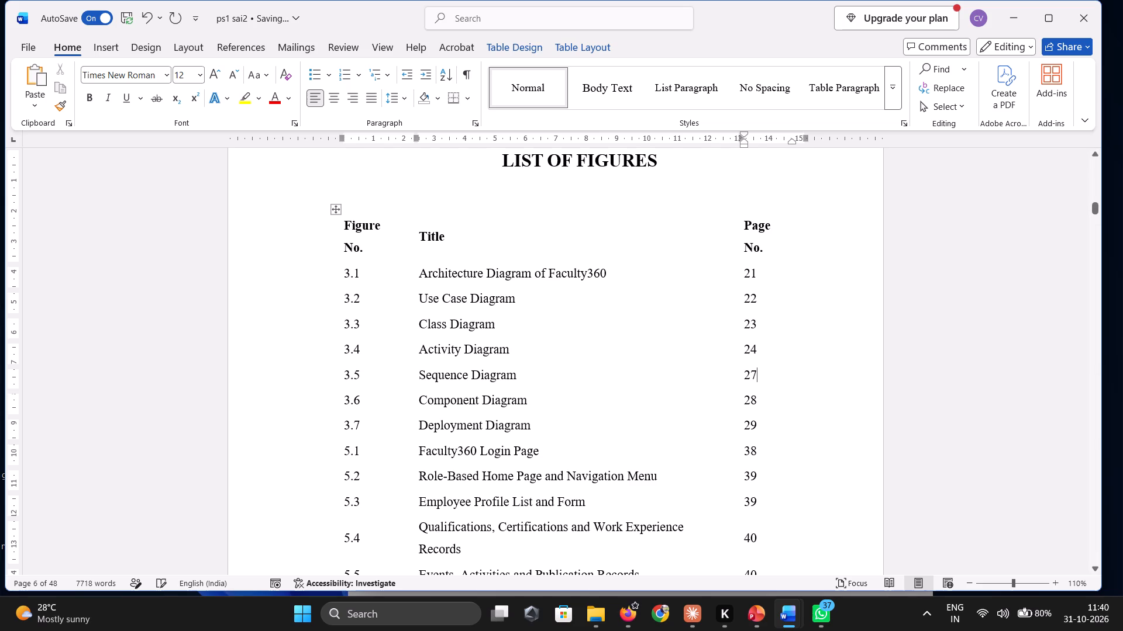
key("BackSpace")
key("5")
left_click(766, 401)
key("BackSpace")
key("6")
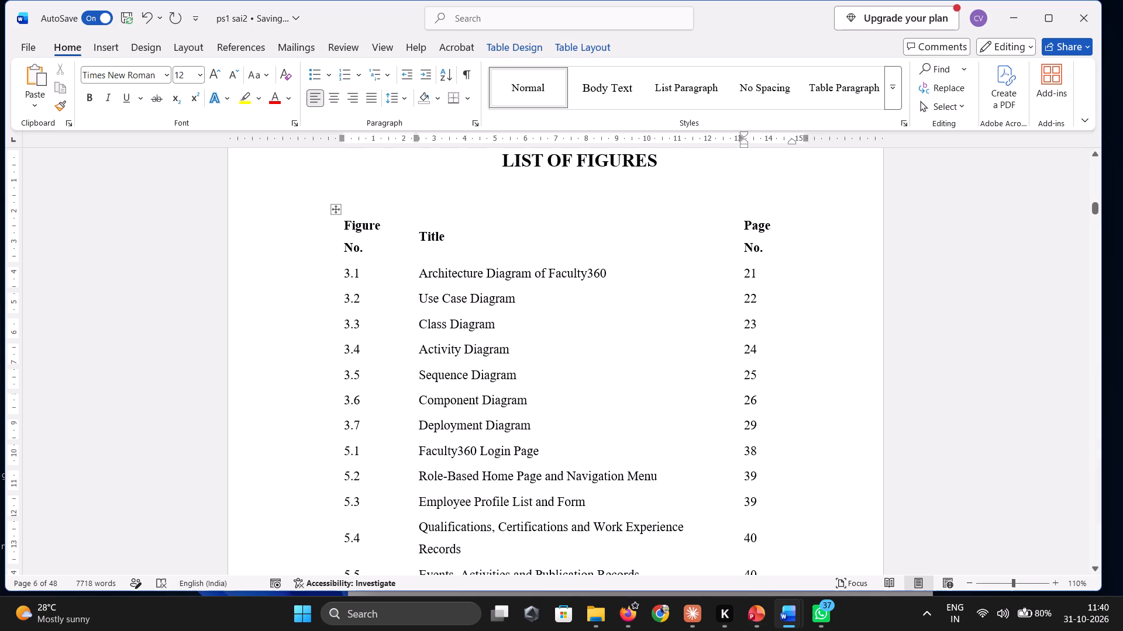
left_click(763, 427)
key("BackSpace")
key("7")
Set the List of Figures page numbers of 5.1 Faculty360 Login Page and 5.2 Role-Based Home Page and Navigation Menu to 36.
scroll(763, 427, "down", 1)
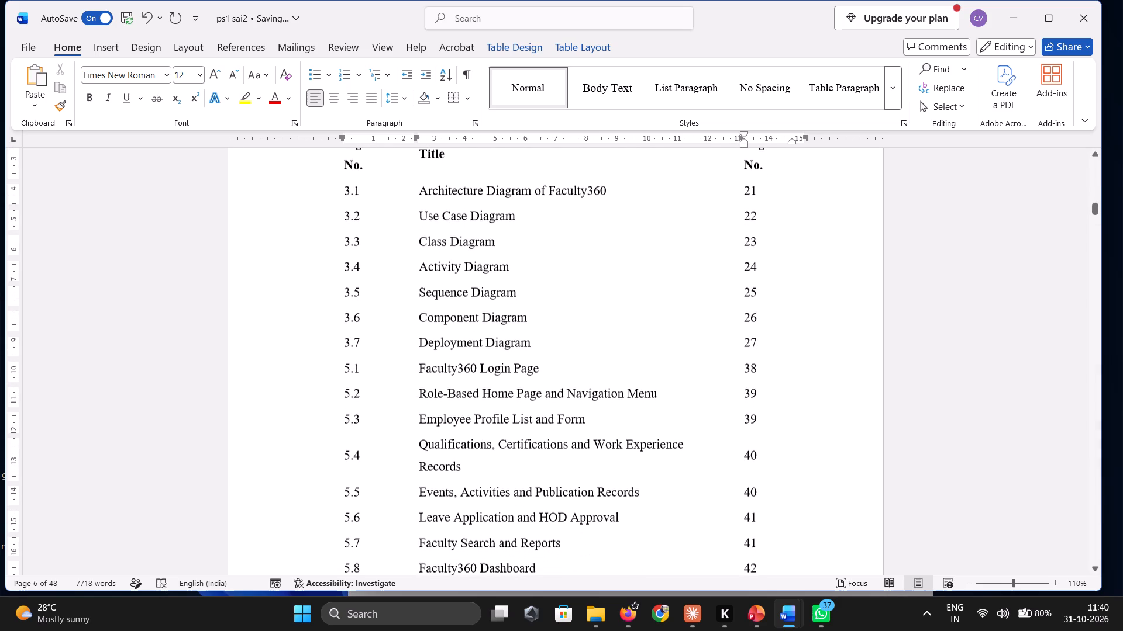
left_click(758, 364)
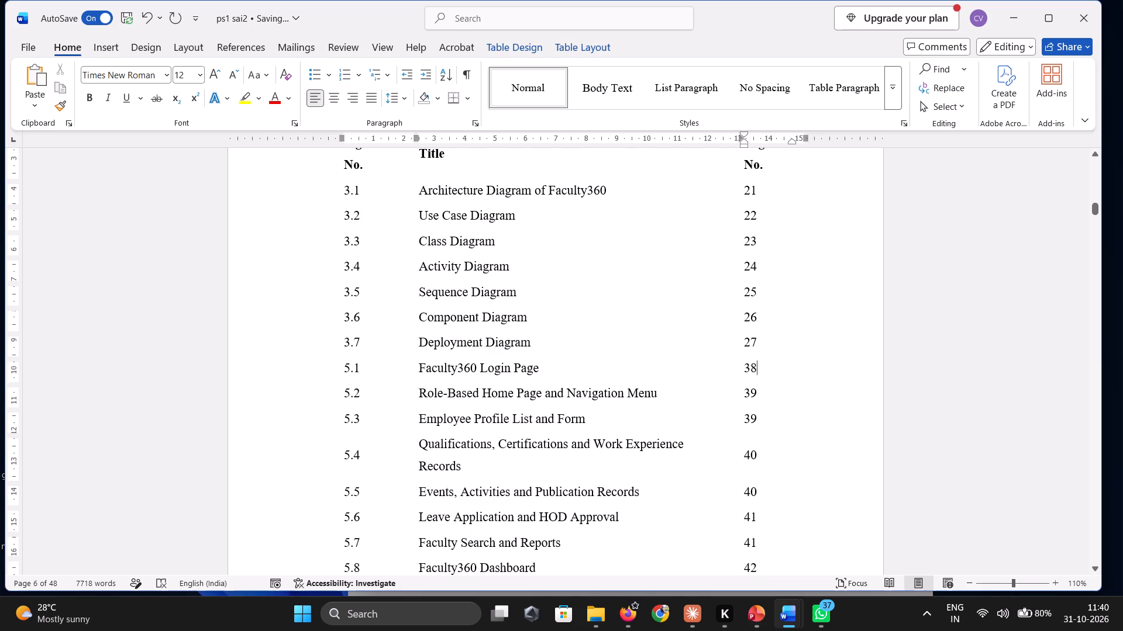
key("BackSpace")
key("6")
left_click(760, 394)
key("BackSpace")
key("6")
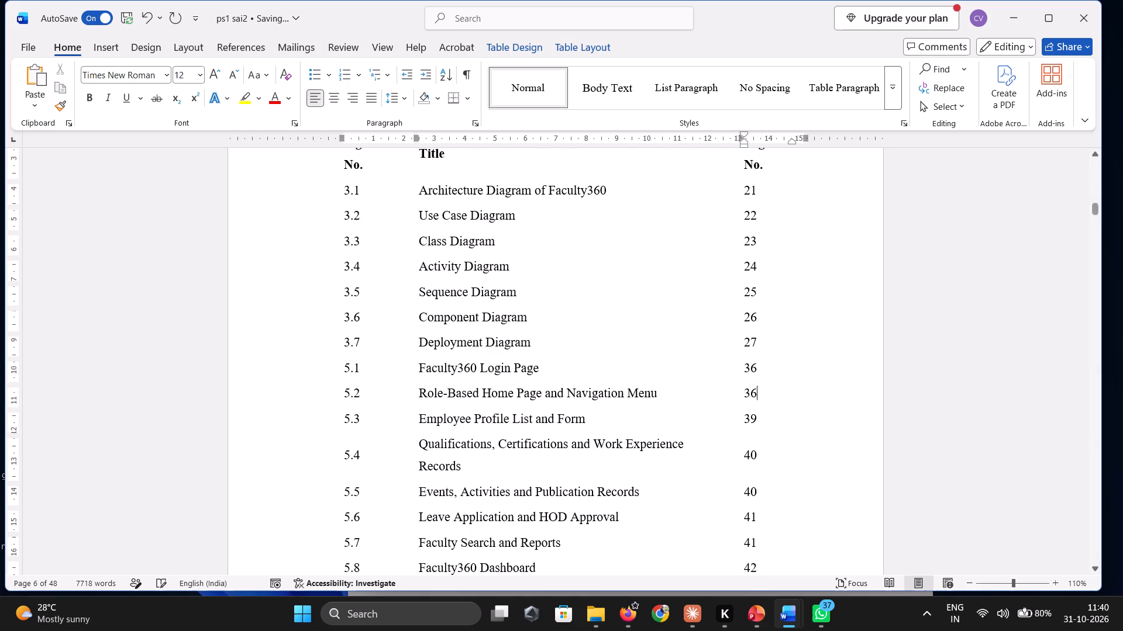
Set the List of Figures page numbers of figure 5.3 Employee Profile List and Form and figure 5.4 to 37.
left_click(761, 414)
key("BackSpace")
key("7")
left_click(762, 459)
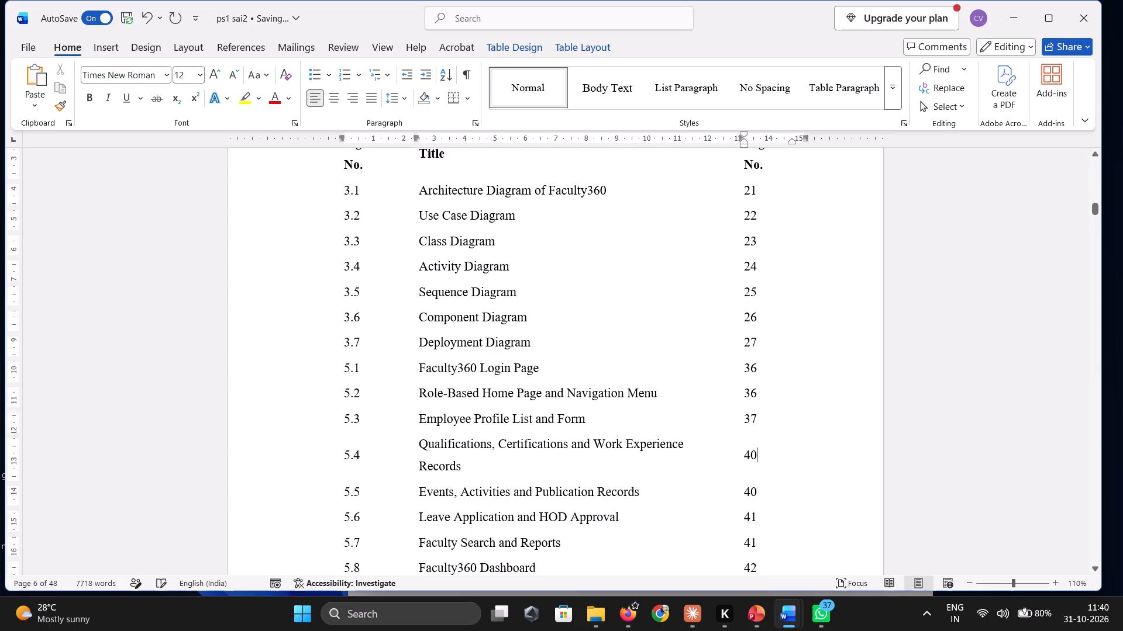
key("BackSpace")
key("BackSpace")
type("37")
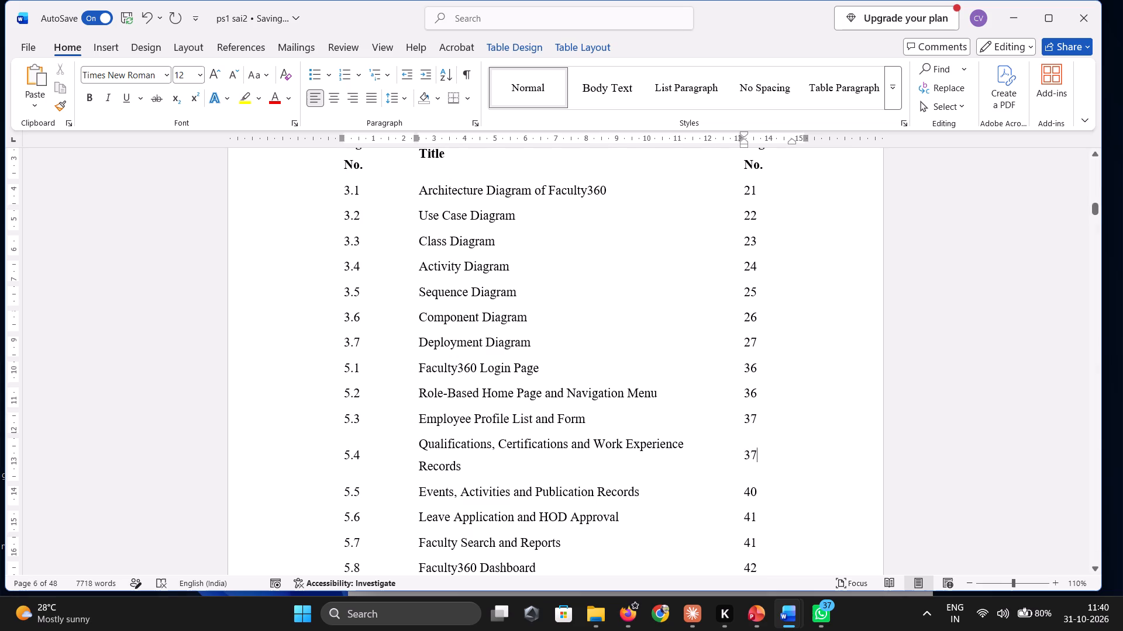
Set the List of Figures page number of 5.5 Events, Activities and Publication Records to 38.
left_click(773, 491)
key("BackSpace")
key("BackSpace")
type("38")
Set the List of Figures page numbers of figures 5.6 and 5.7 to 39, and of 5.8 Faculty360 Dashboard to 40.
left_click(773, 514)
key("BackSpace")
key("BackSpace")
type("39")
scroll(773, 514, "down", 2)
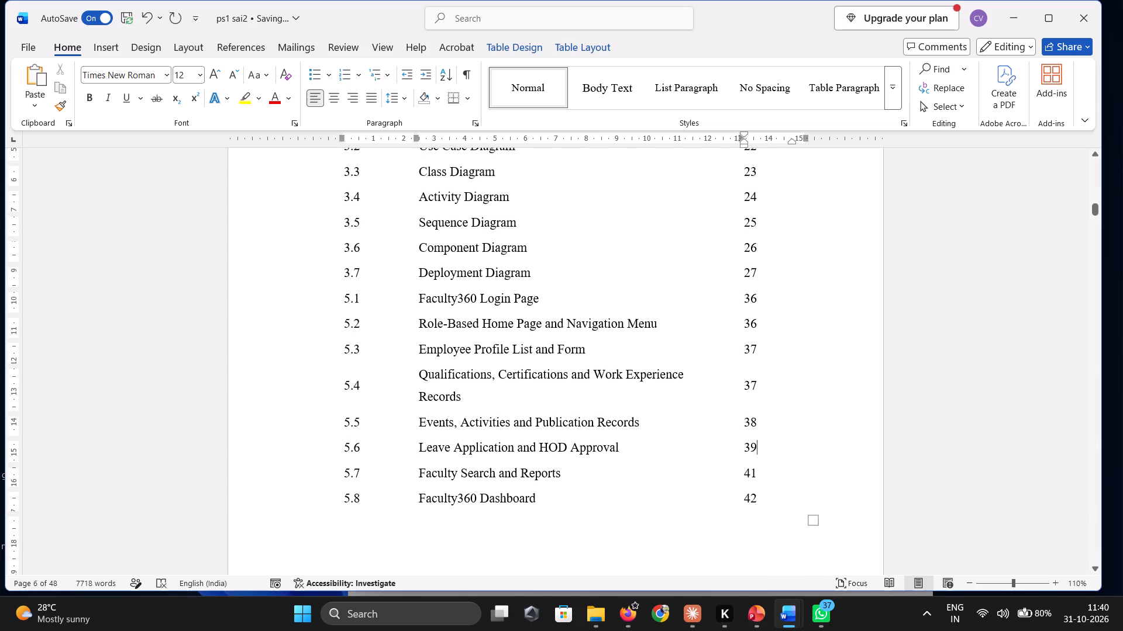
left_click(762, 473)
key("BackSpace")
key("BackSpace")
type("39")
left_click(765, 500)
key("BackSpace")
key("BackSpace")
type("40")
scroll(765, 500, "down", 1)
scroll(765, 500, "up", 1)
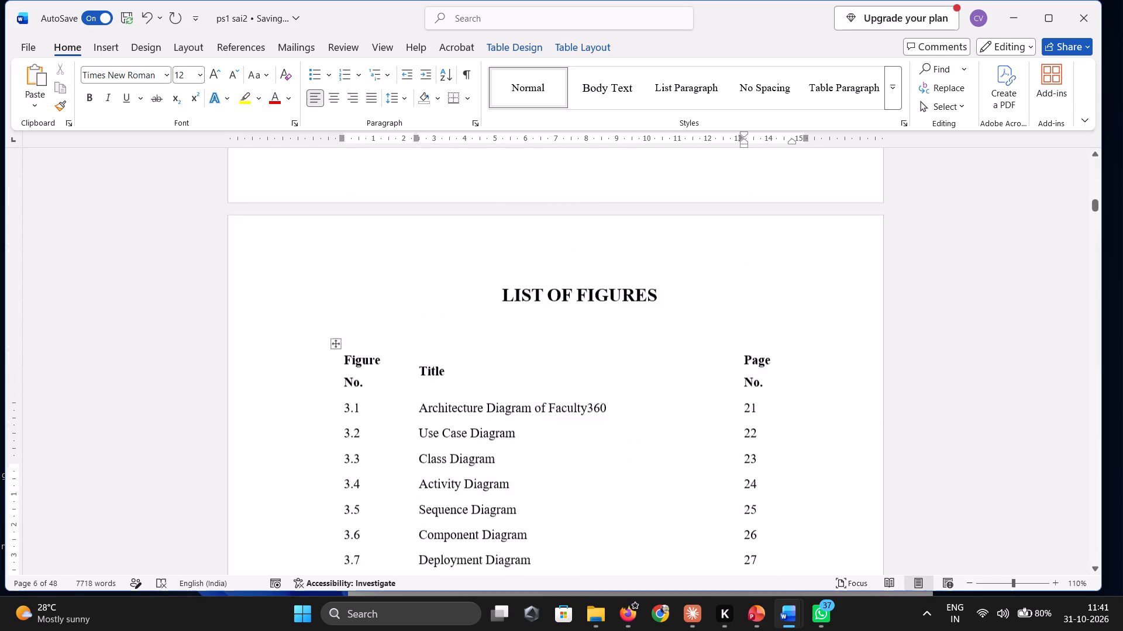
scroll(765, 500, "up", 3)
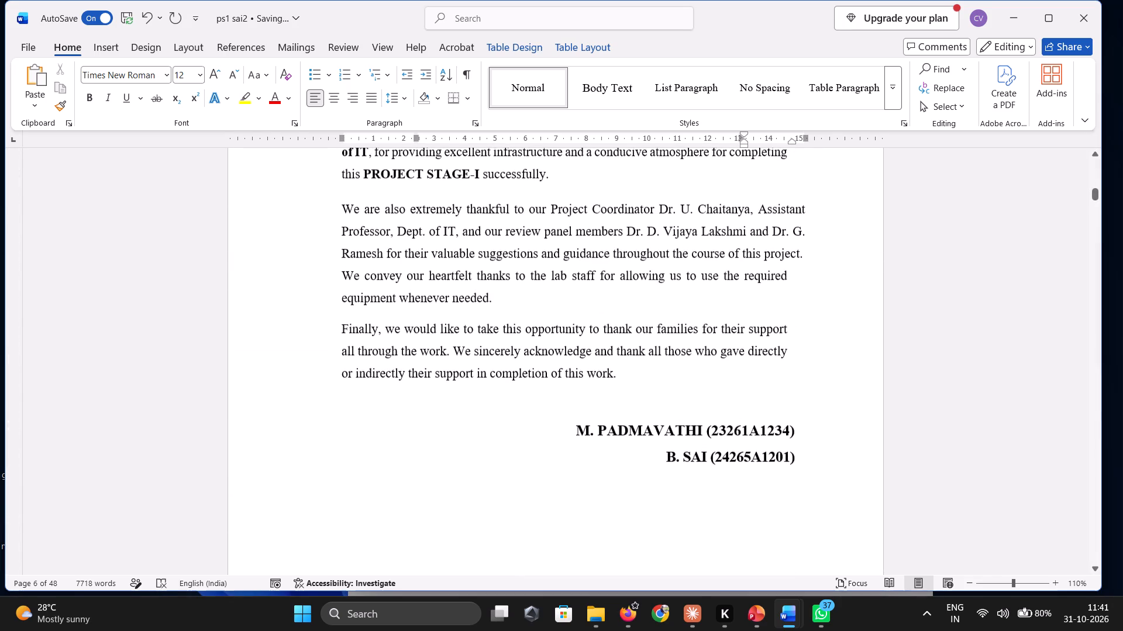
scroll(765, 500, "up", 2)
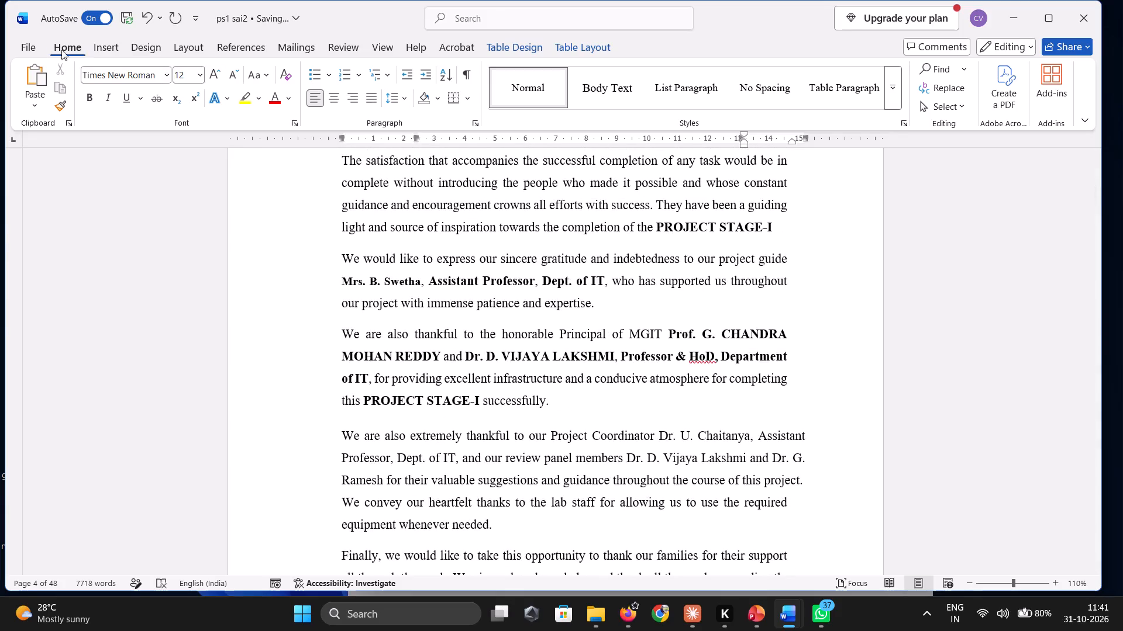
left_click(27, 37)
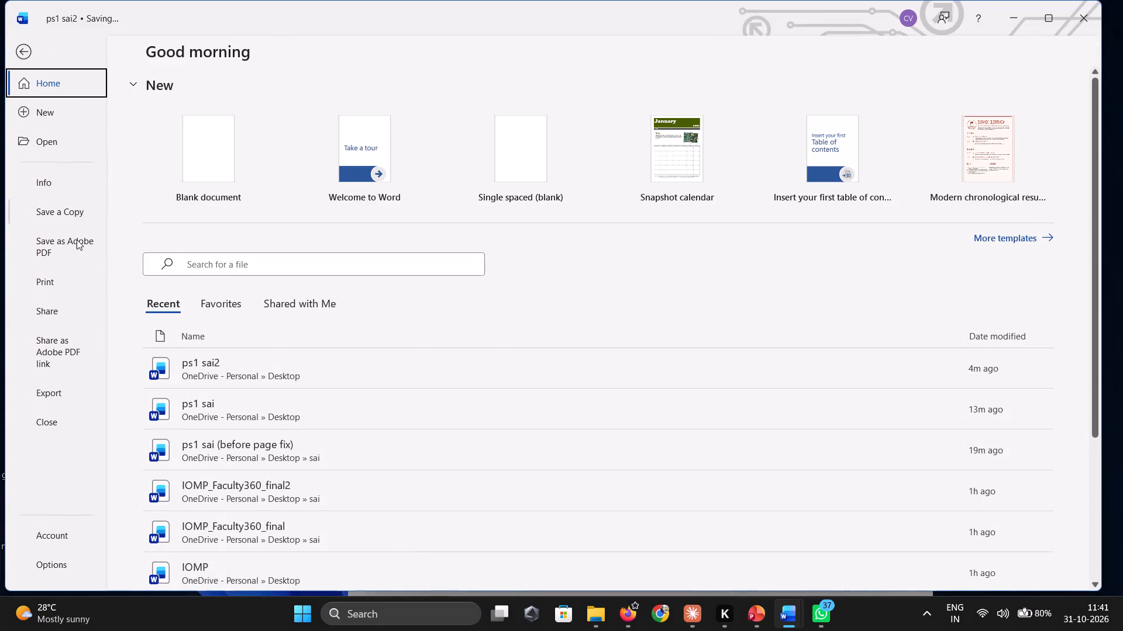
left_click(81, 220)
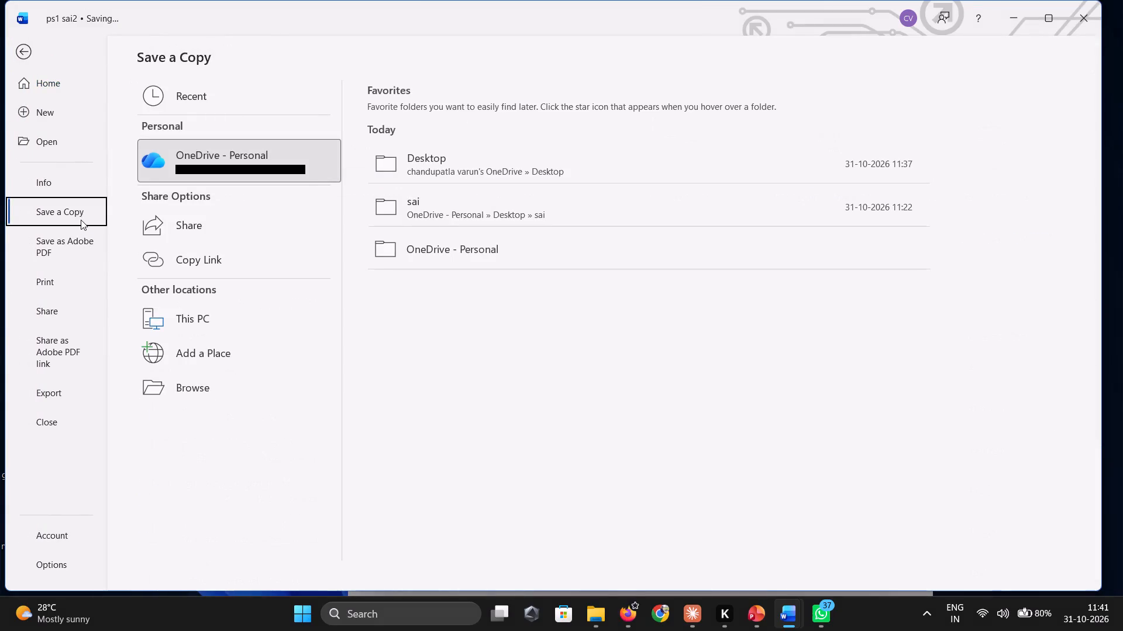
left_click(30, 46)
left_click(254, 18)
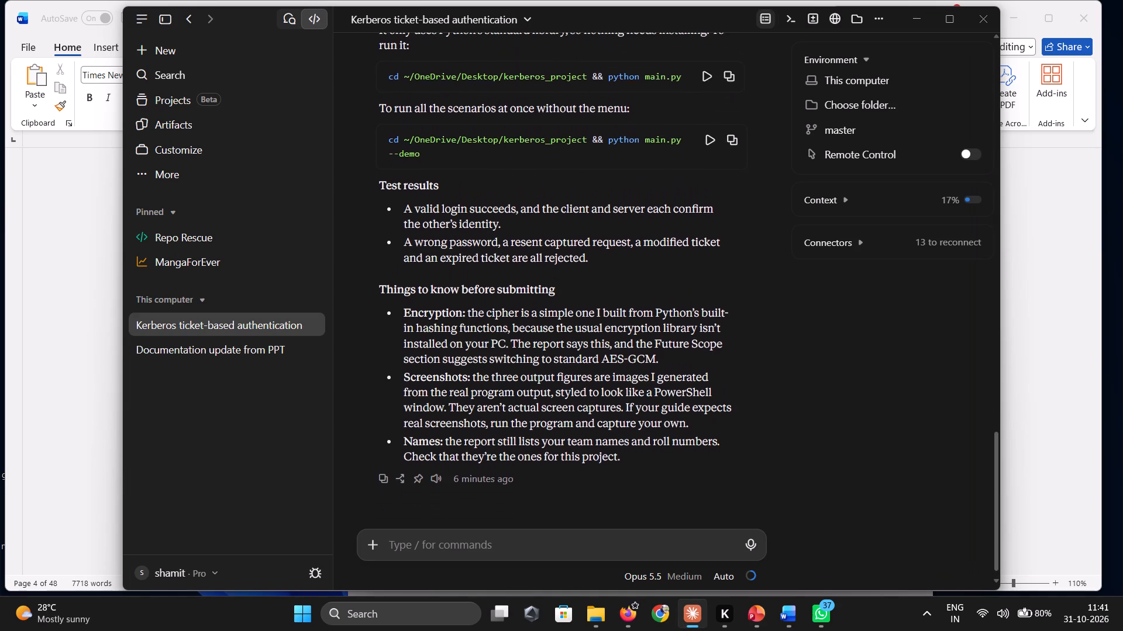
scroll(640, 296, "up", 5)
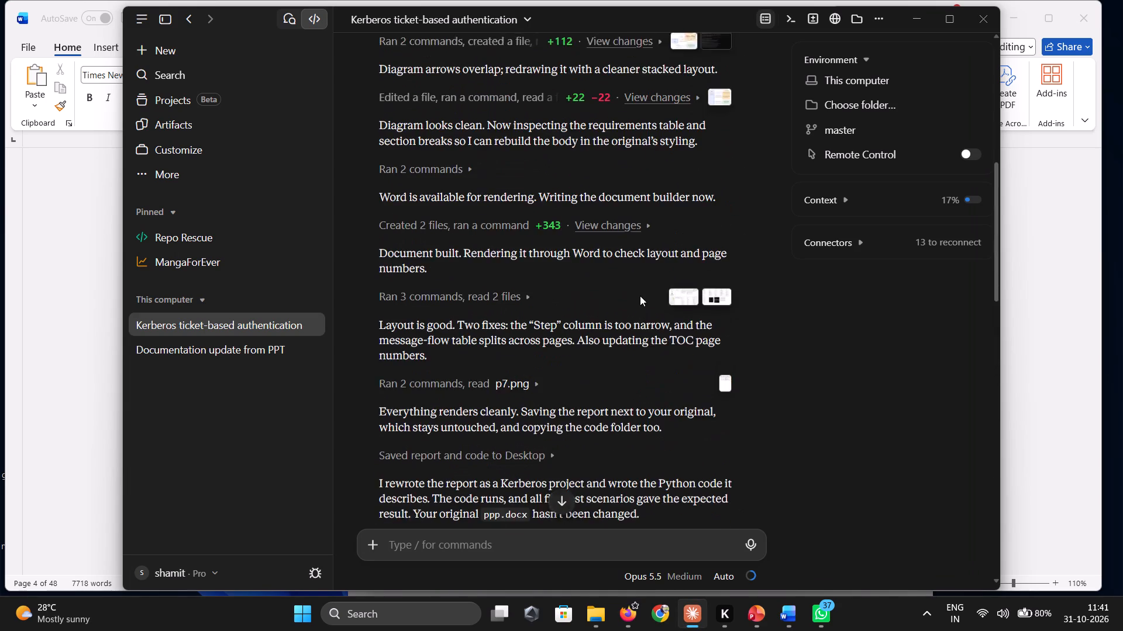
scroll(640, 296, "up", 3)
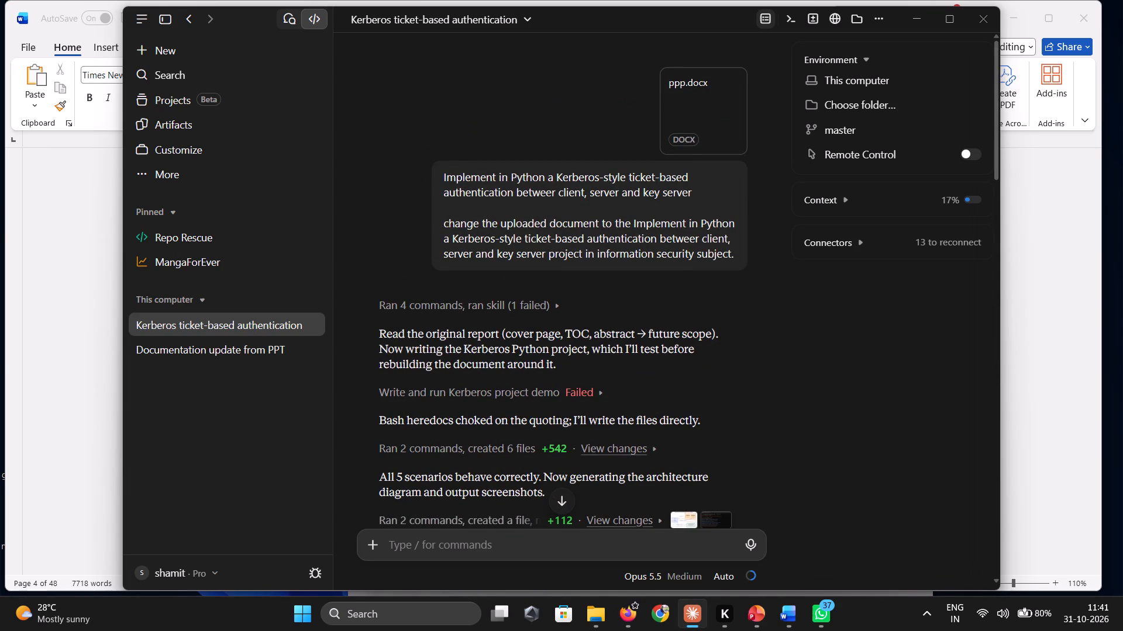
scroll(514, 367, "down", 3)
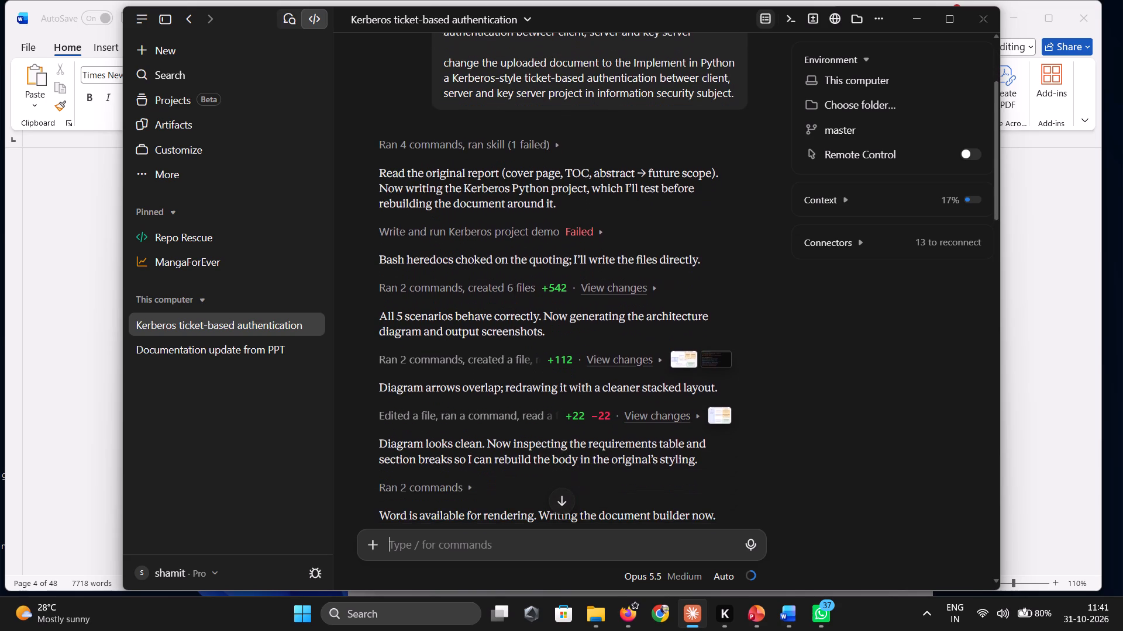
scroll(514, 367, "down", 3)
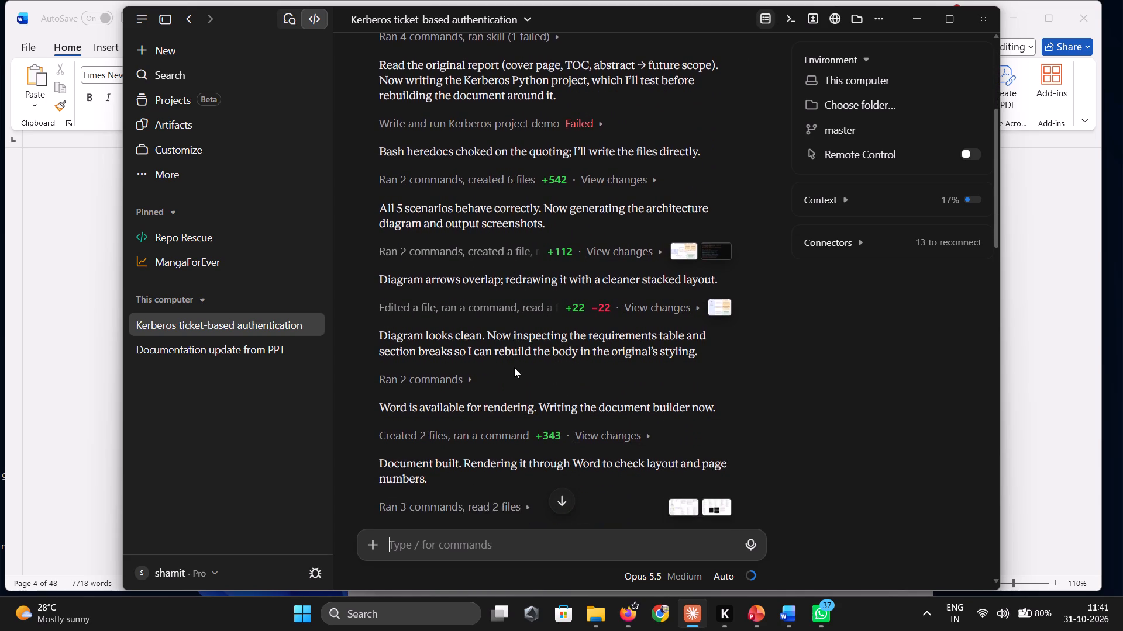
scroll(514, 367, "down", 2)
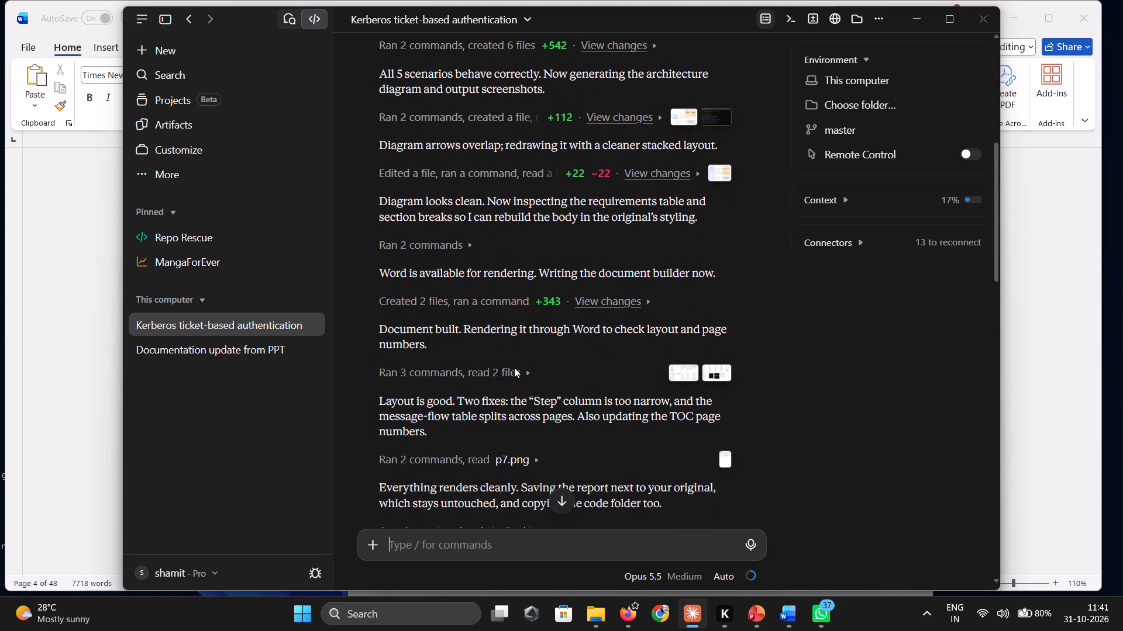
scroll(514, 367, "down", 3)
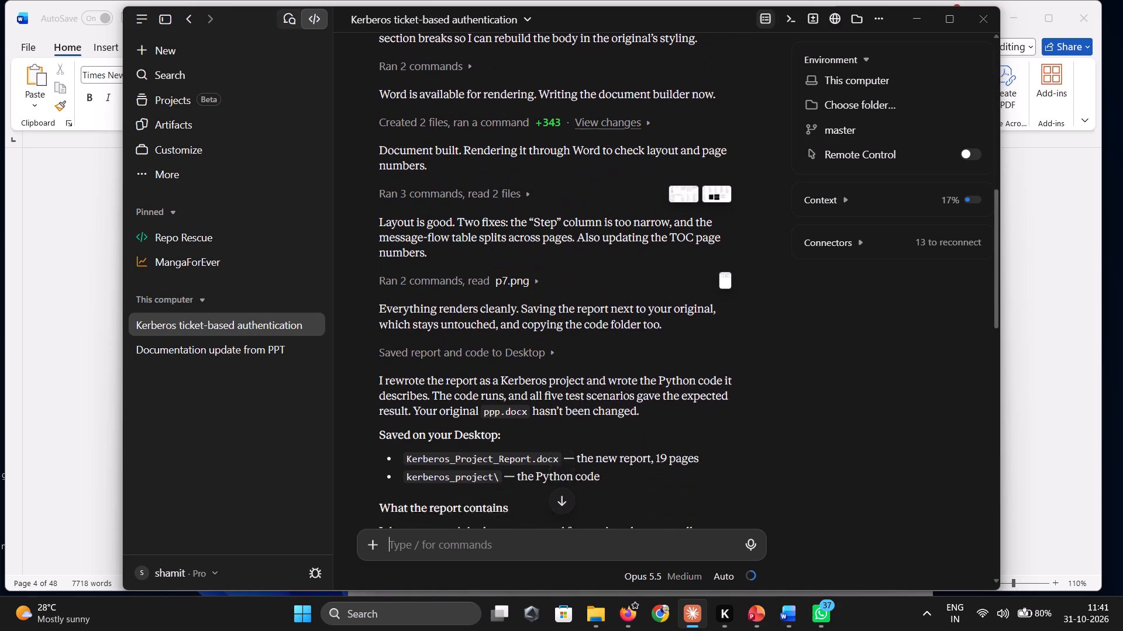
scroll(514, 367, "down", 2)
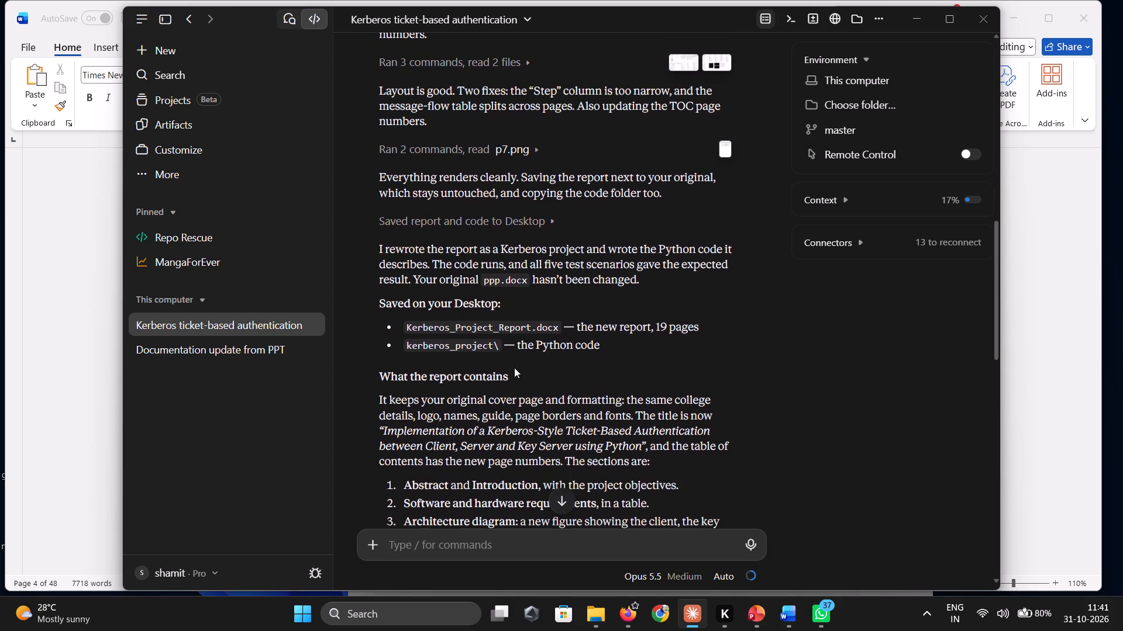
scroll(514, 367, "down", 3)
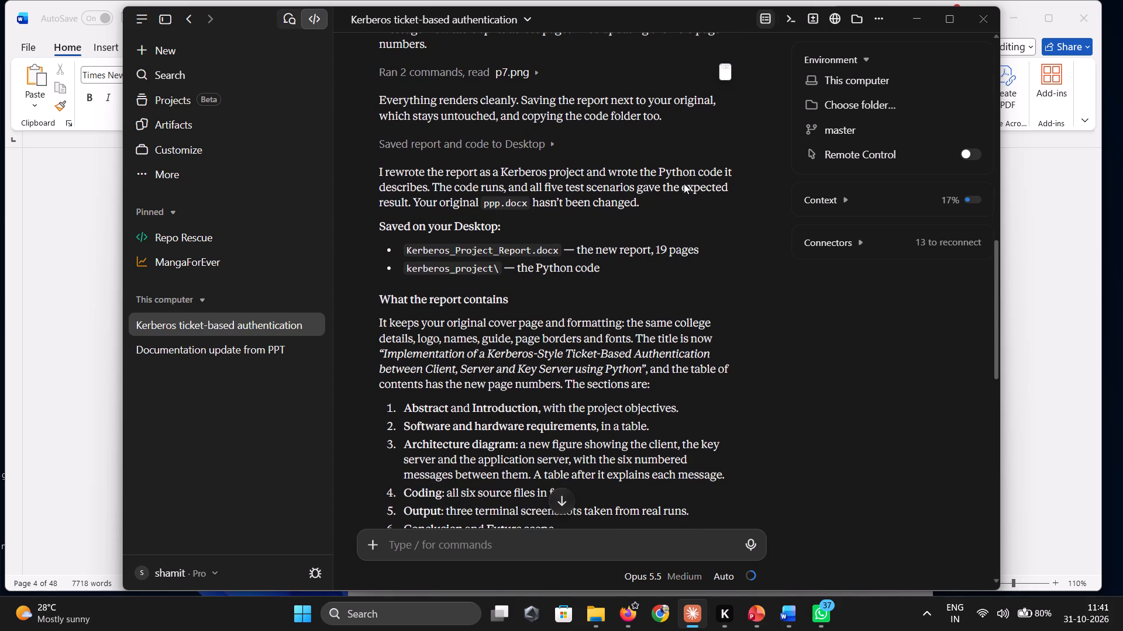
Minimize the Claude window and both open Word document windows.
left_click(911, 18)
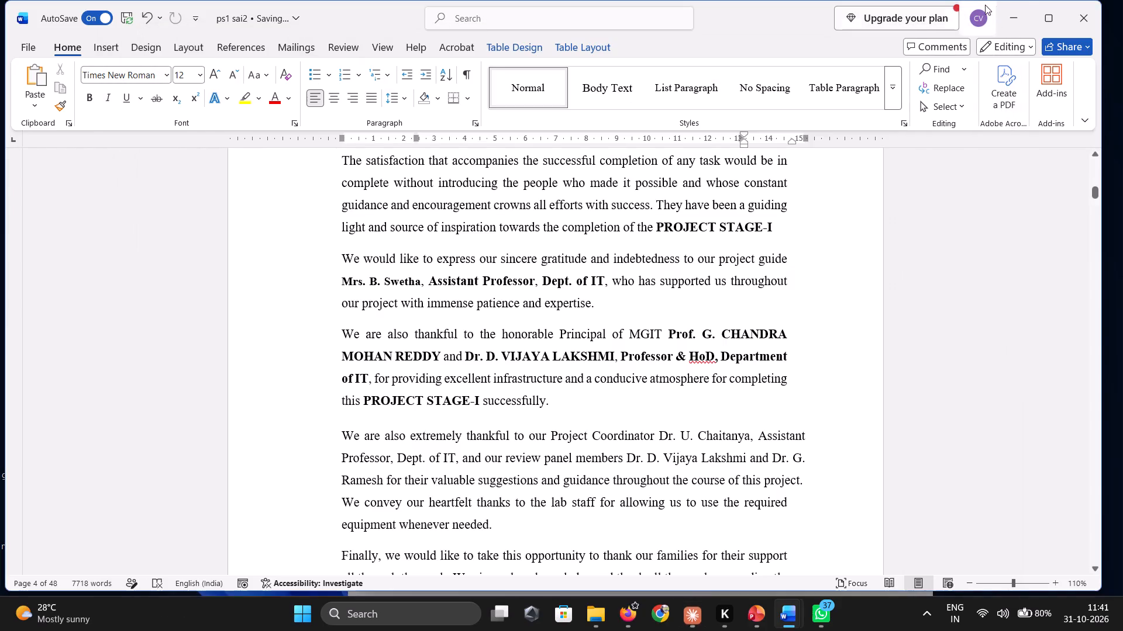
left_click(1008, 13)
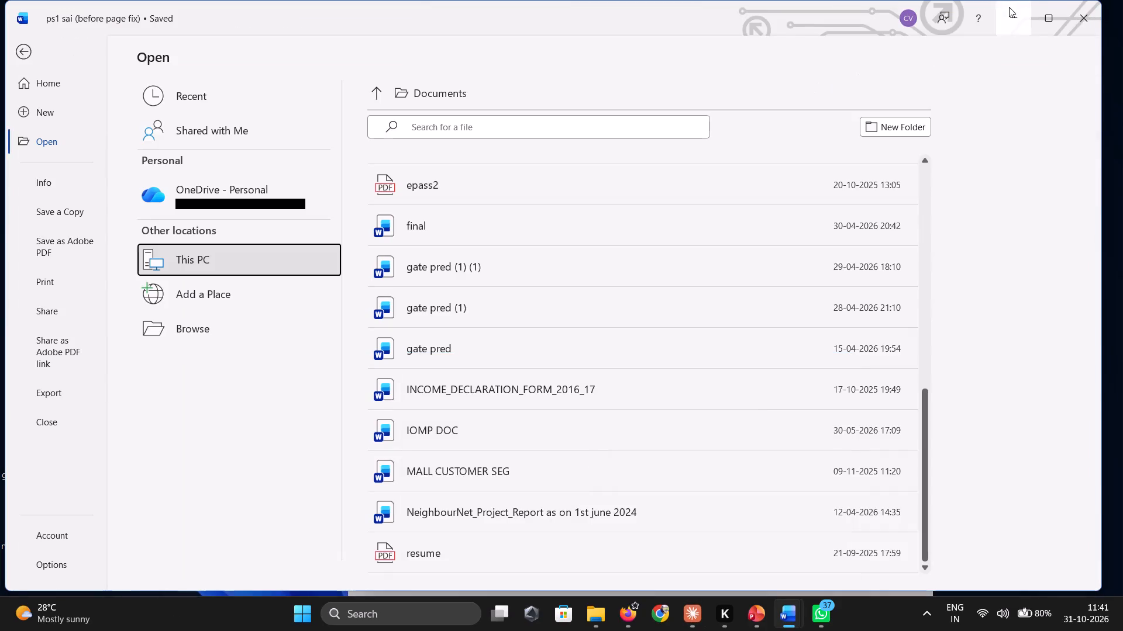
left_click(1009, 7)
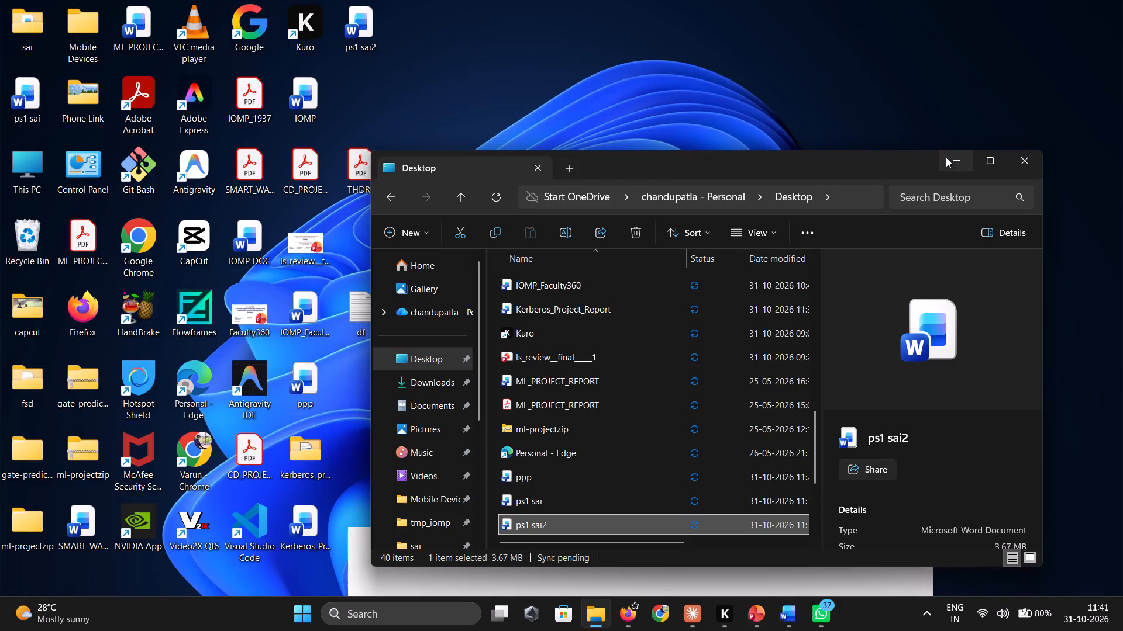